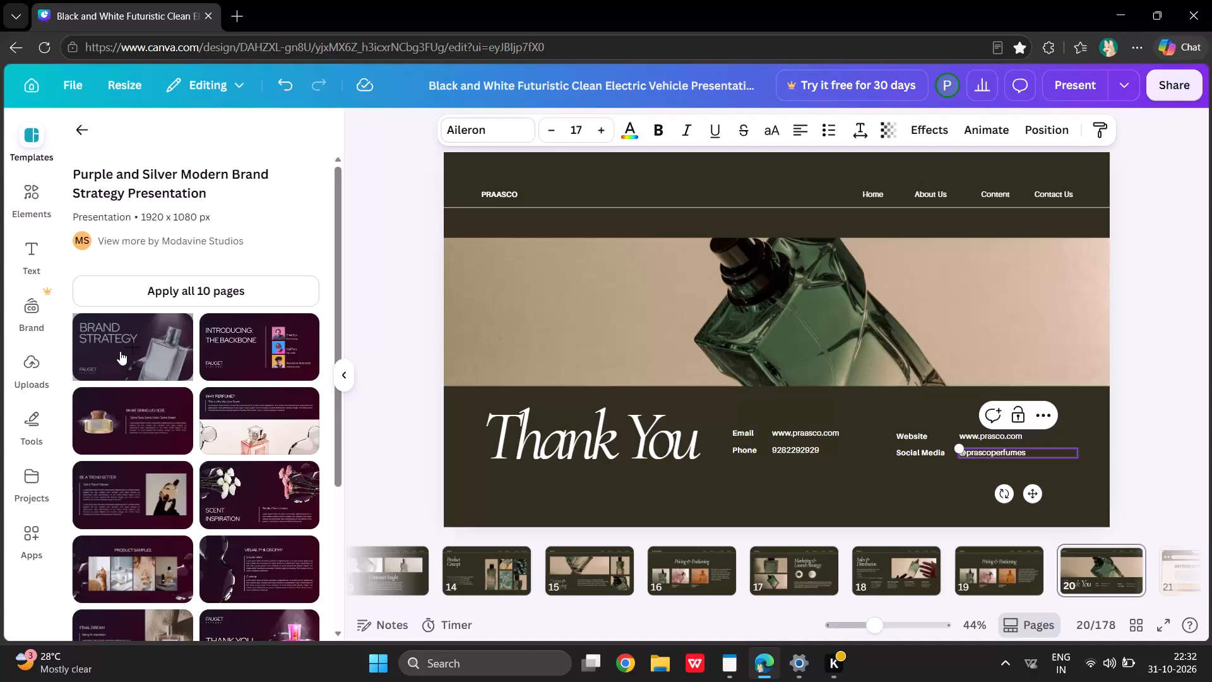
# Add the Brand Strategy cover template as a new page and replace its FAUGET brand name with OLGA.
pyautogui.click(686, 394)
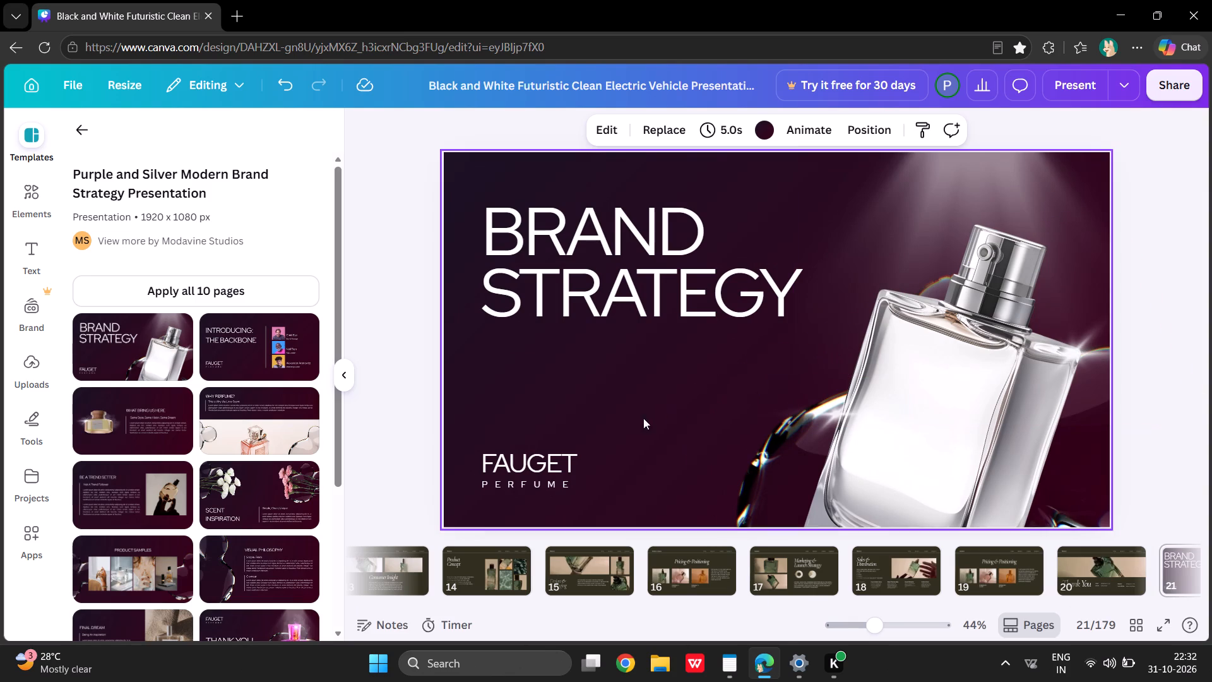
pyautogui.click(569, 452)
pyautogui.tripleClick(569, 452)
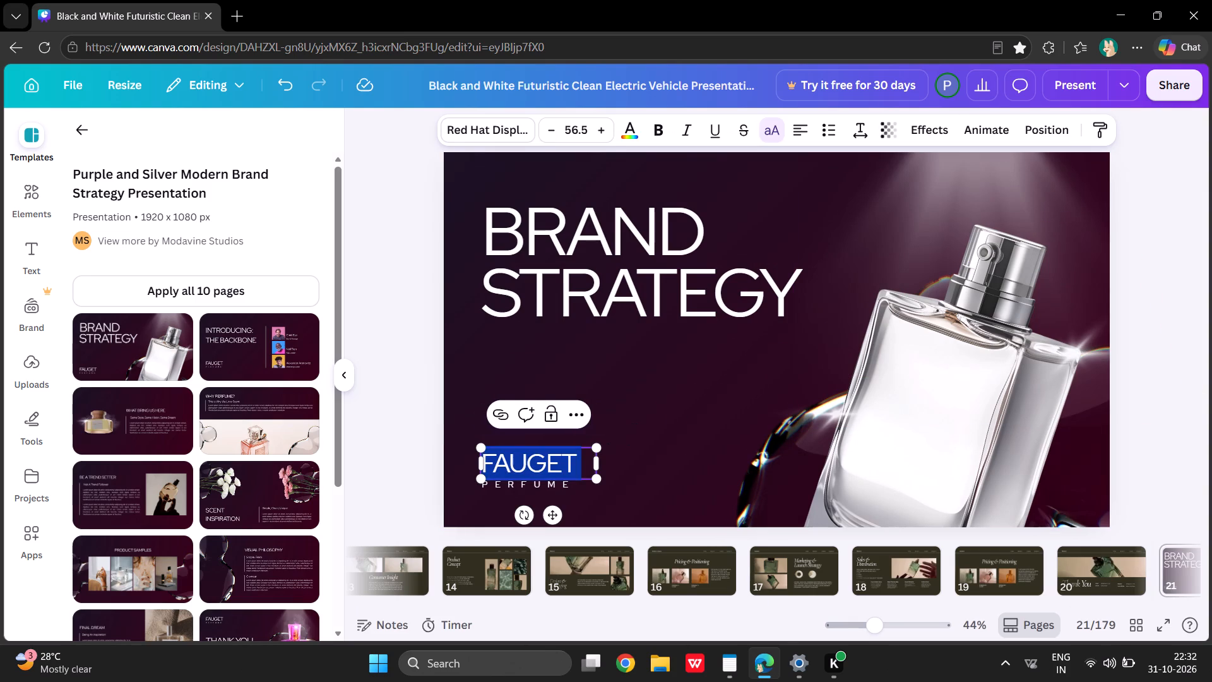
pyautogui.press('BackSpace')
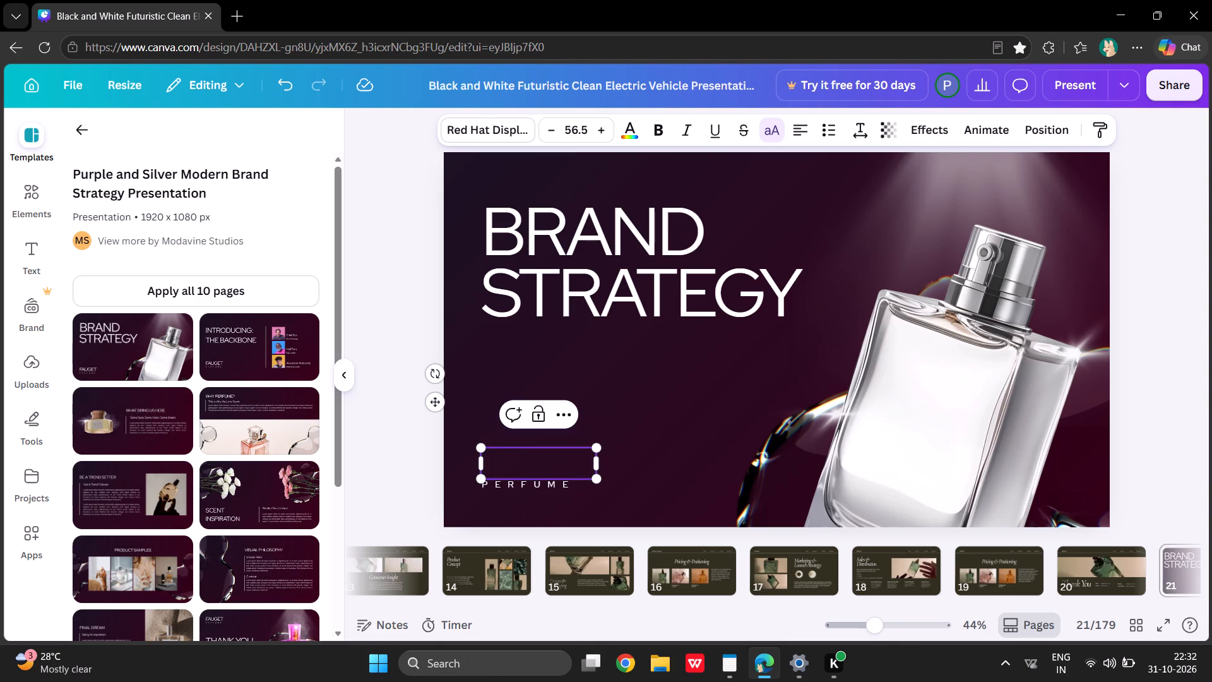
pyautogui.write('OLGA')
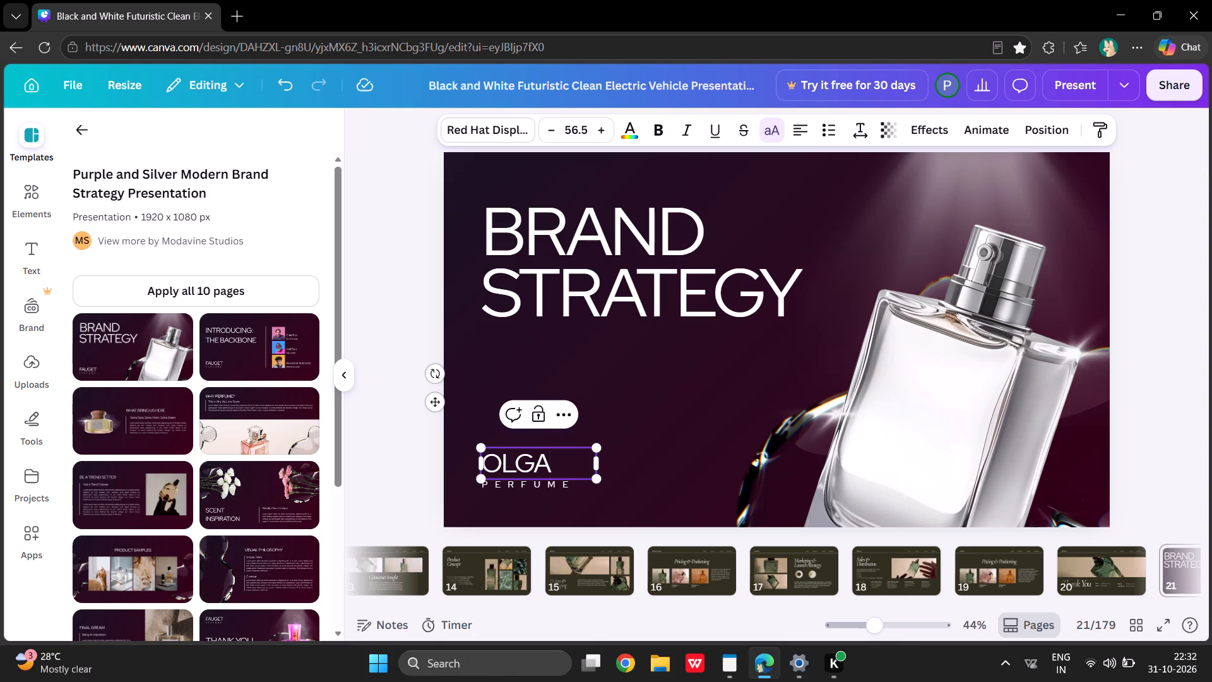
pyautogui.click(689, 446)
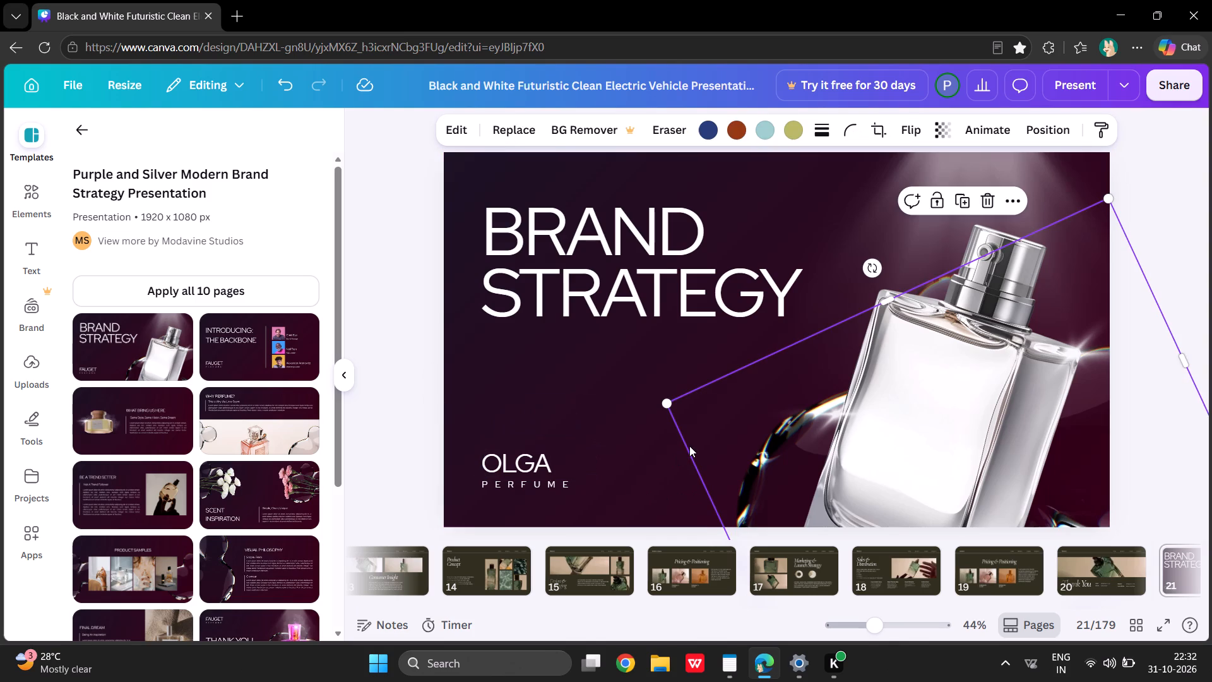
# Reposition the light flare on the cover slightly, over the left edge of the perfume bottle above the glass ring.
pyautogui.moveTo(816, 426); pyautogui.dragTo(777, 422)
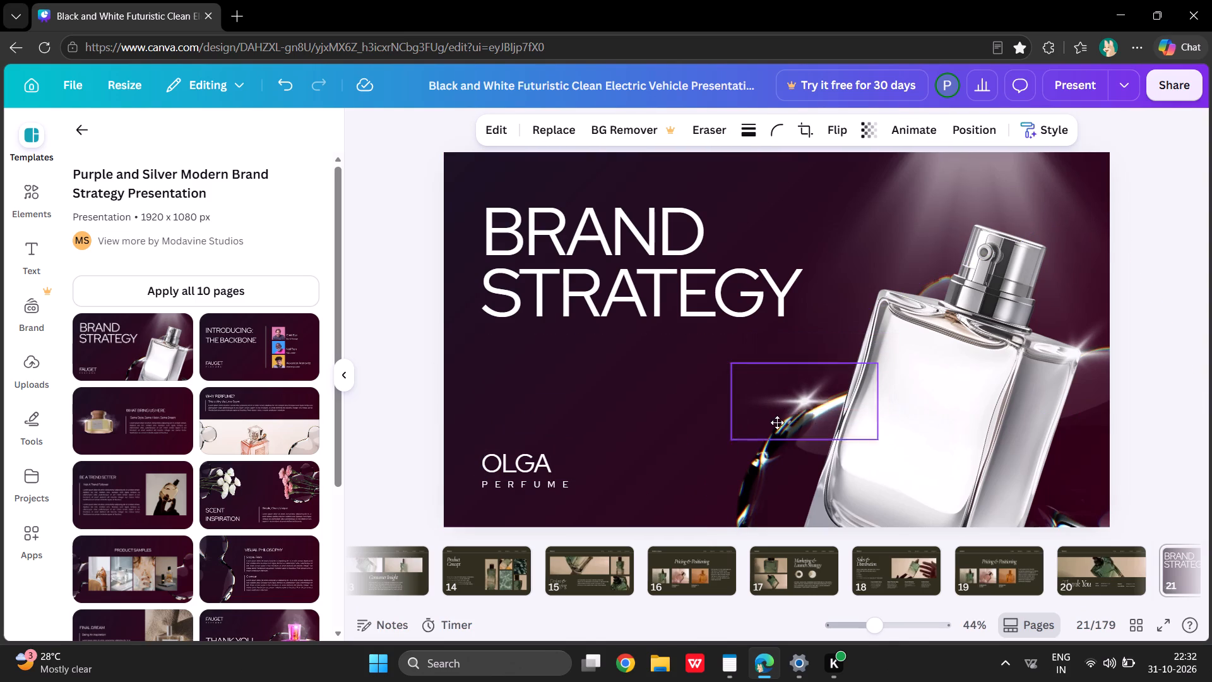
pyautogui.moveTo(777, 422); pyautogui.dragTo(904, 286)
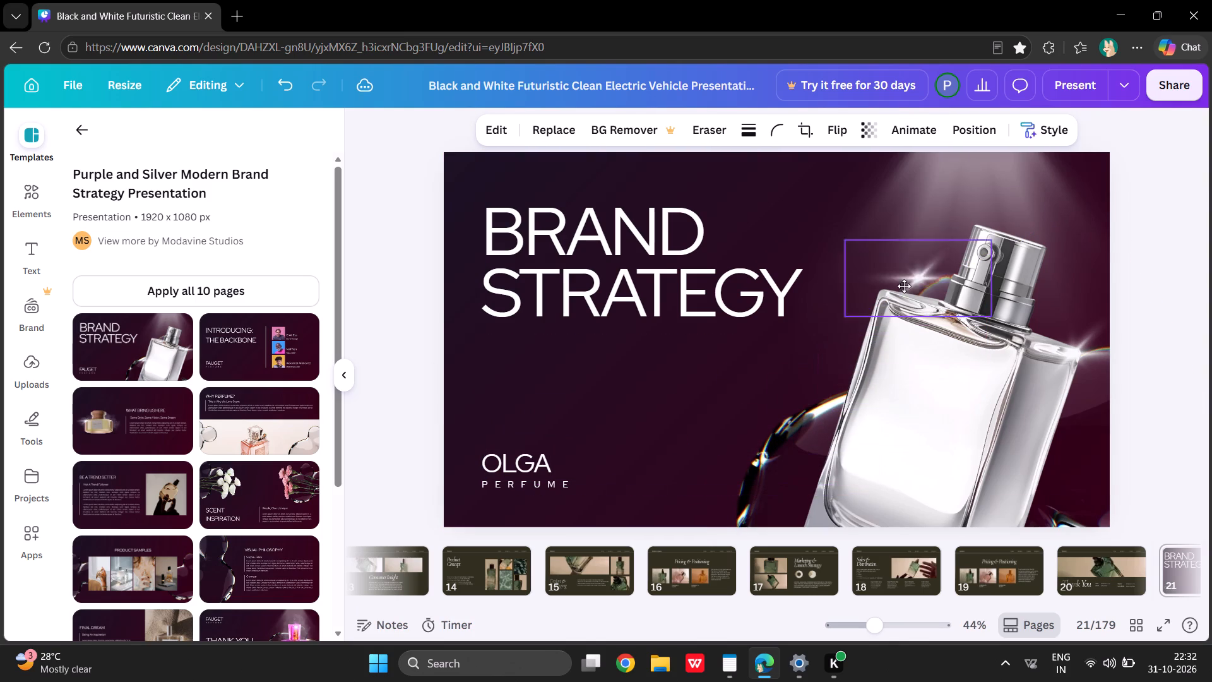
pyautogui.moveTo(904, 286); pyautogui.dragTo(963, 265)
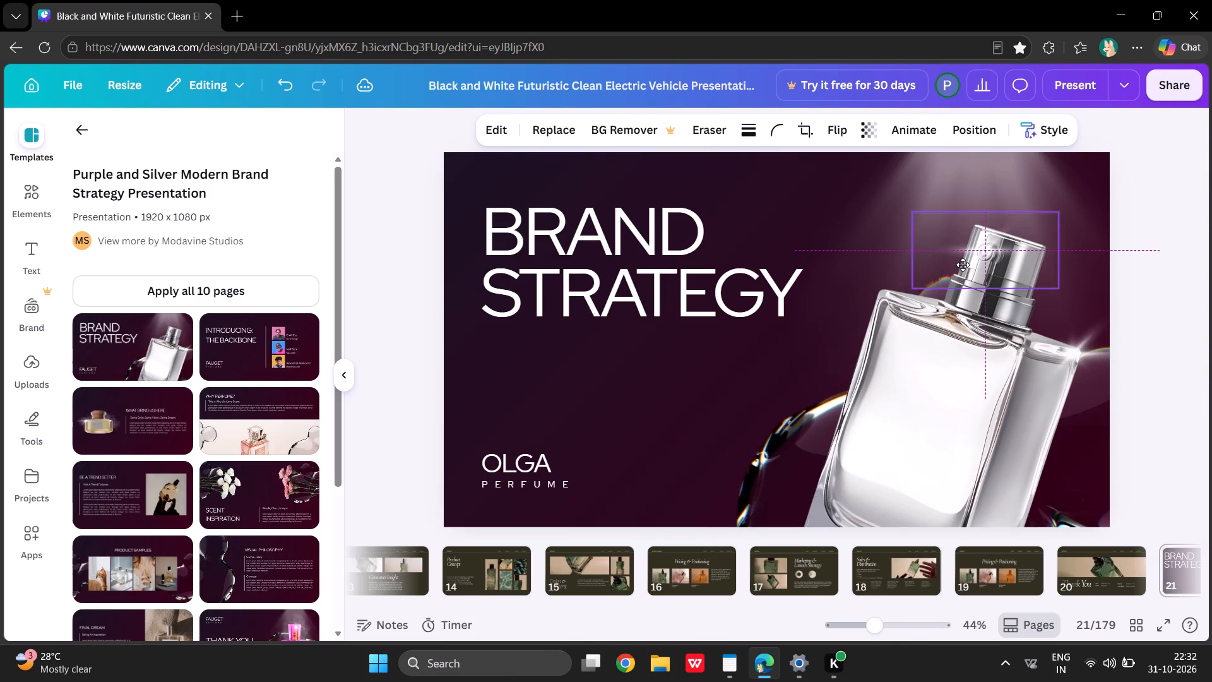
pyautogui.moveTo(963, 265); pyautogui.dragTo(838, 361)
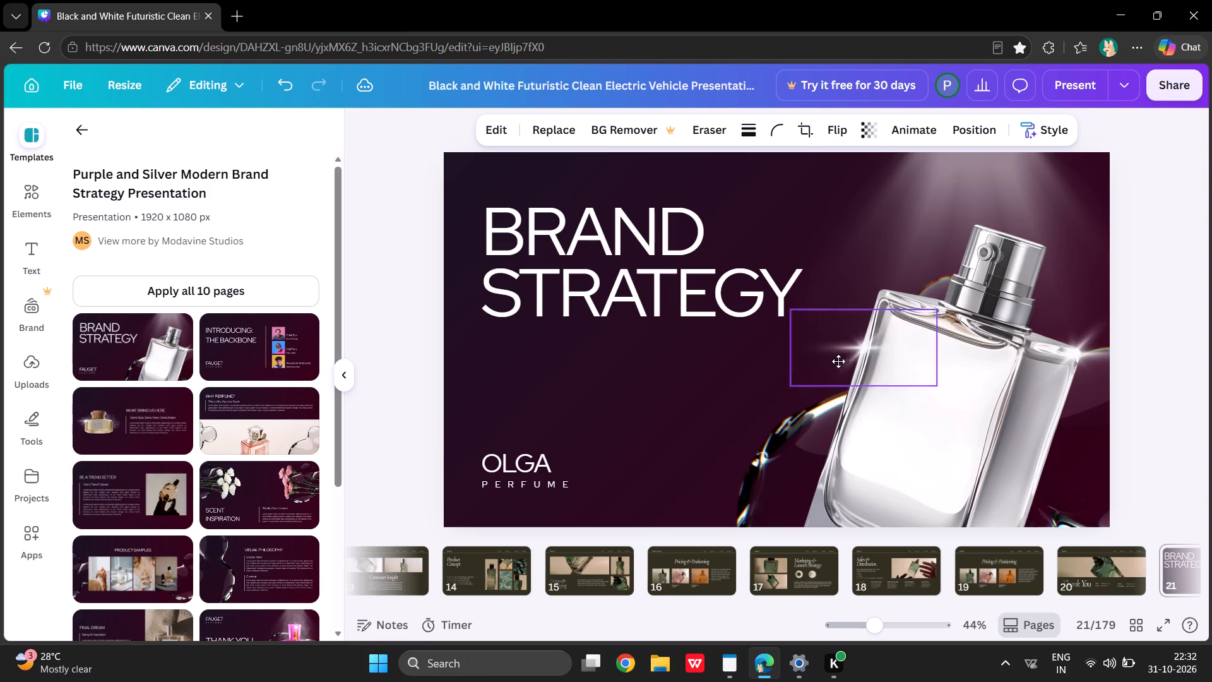
pyautogui.moveTo(838, 361); pyautogui.dragTo(804, 395)
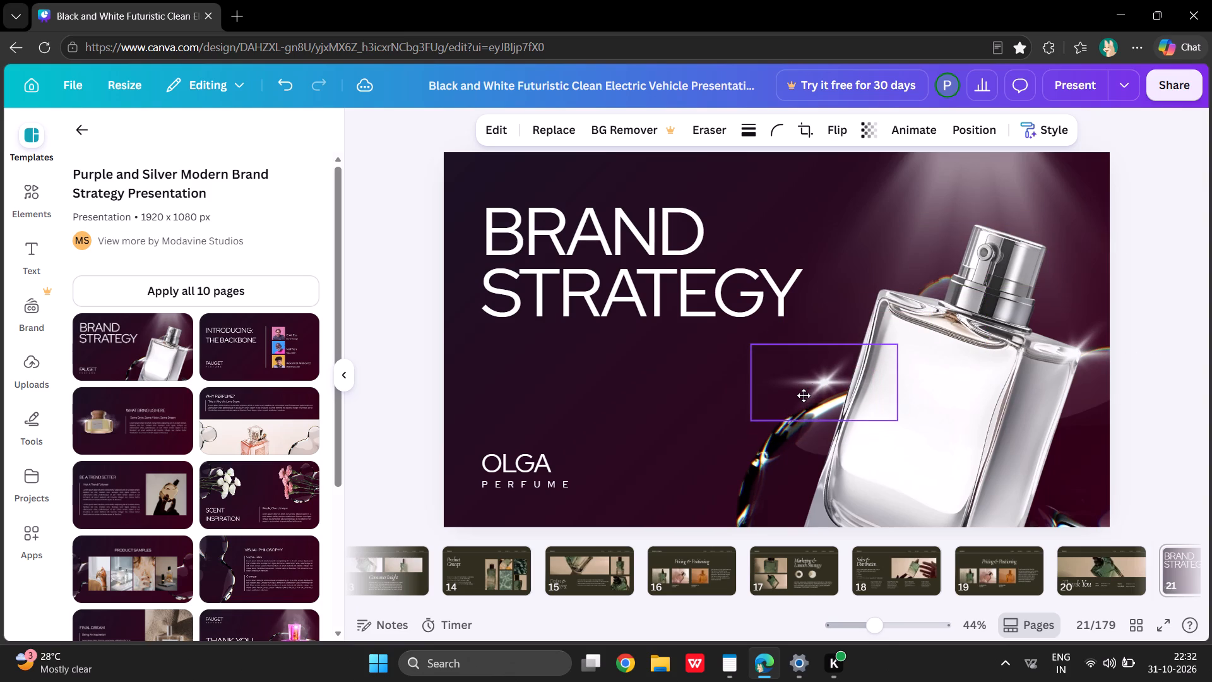
pyautogui.moveTo(804, 395); pyautogui.dragTo(959, 268)
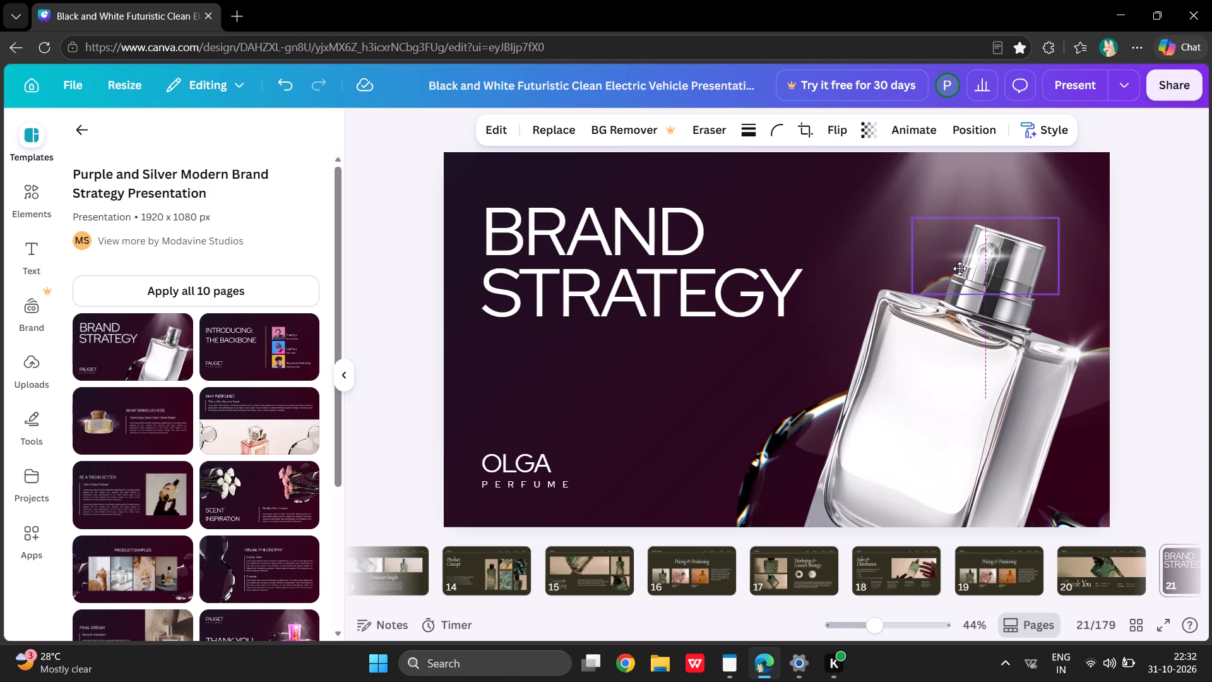
pyautogui.moveTo(959, 268); pyautogui.dragTo(756, 410)
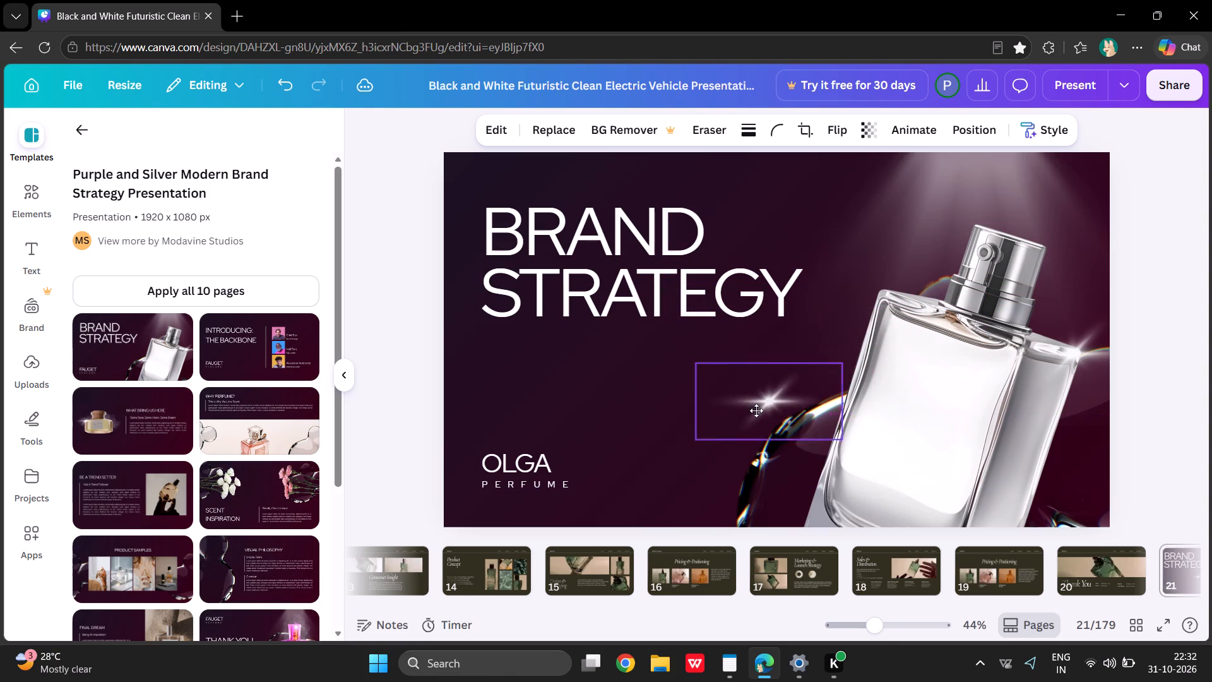
pyautogui.moveTo(756, 410); pyautogui.dragTo(805, 397)
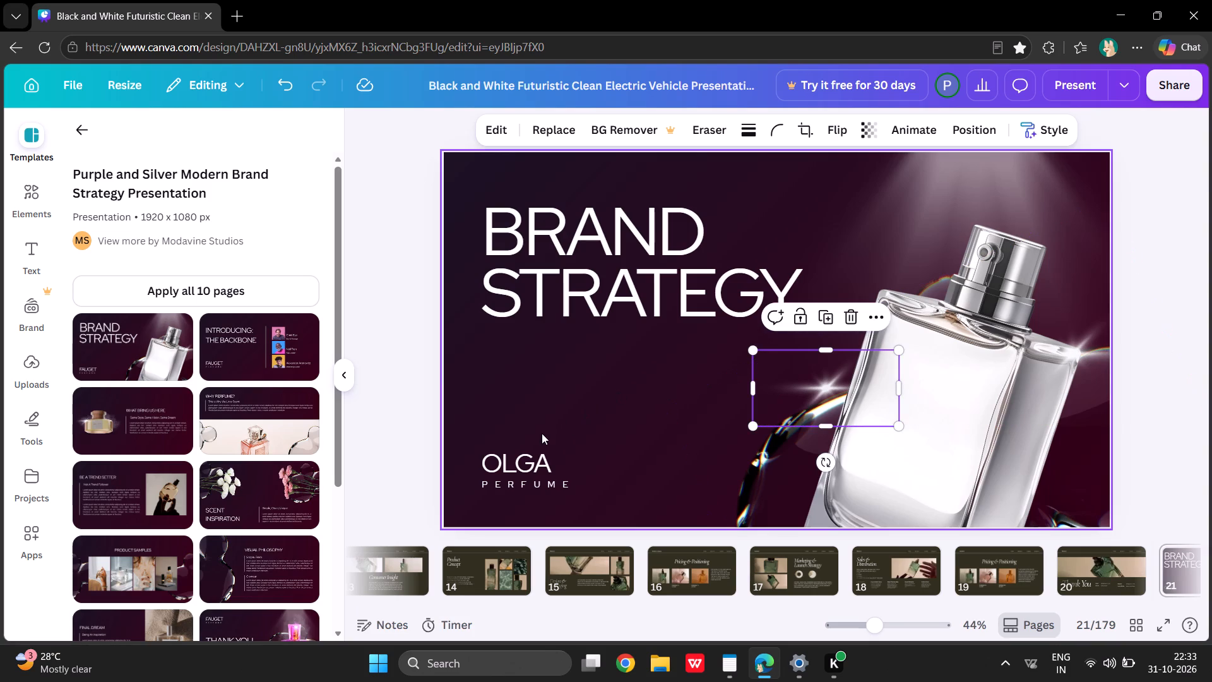
# Add the "Introducing: The Backbone" template as a new page and replace its FAUGET brand name with OLGA.
pyautogui.click(275, 332)
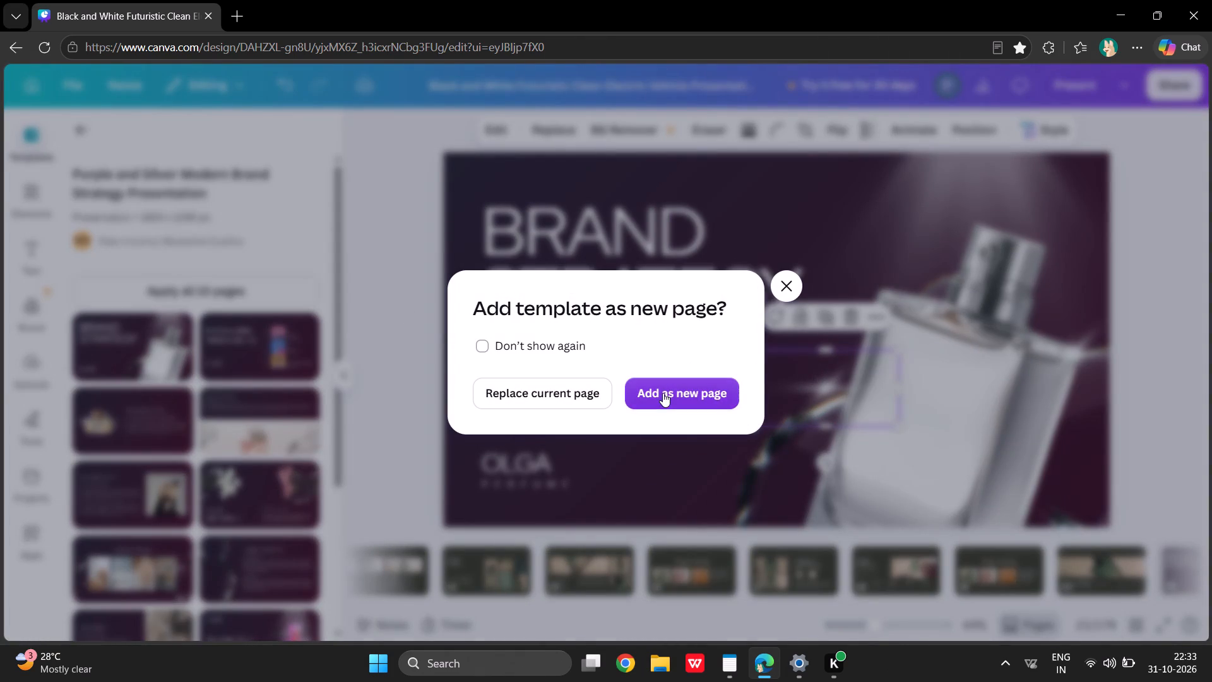
pyautogui.click(663, 393)
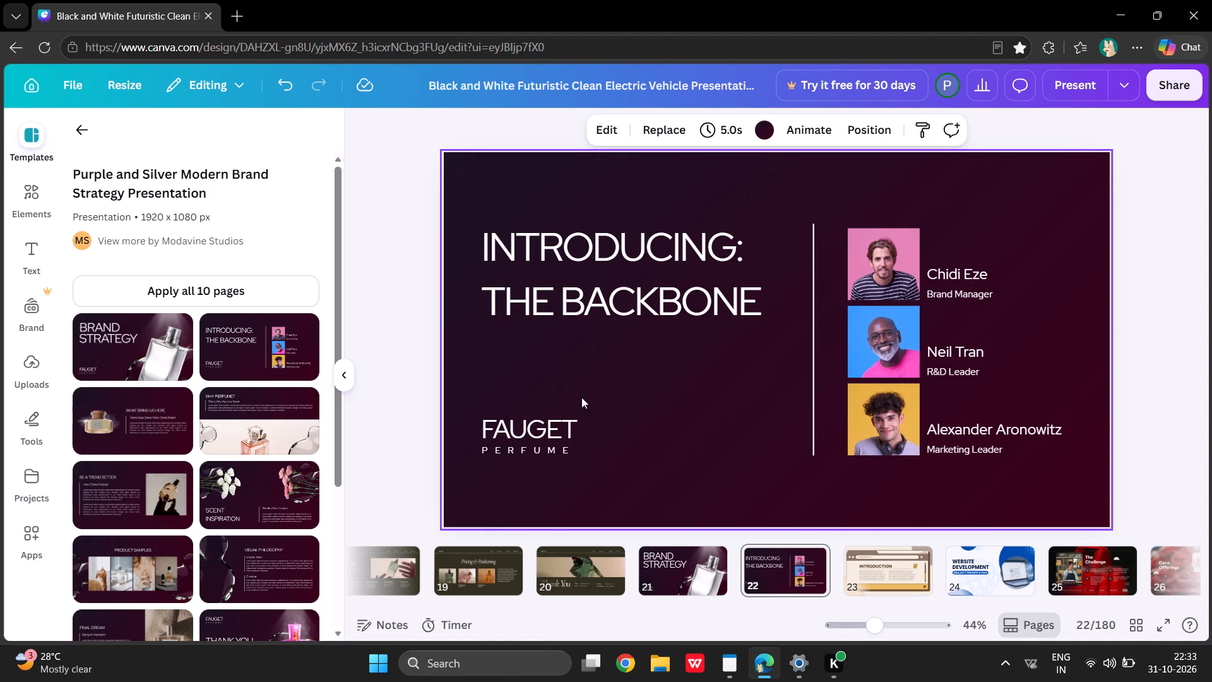
pyautogui.click(540, 430)
pyautogui.doubleClick(540, 430)
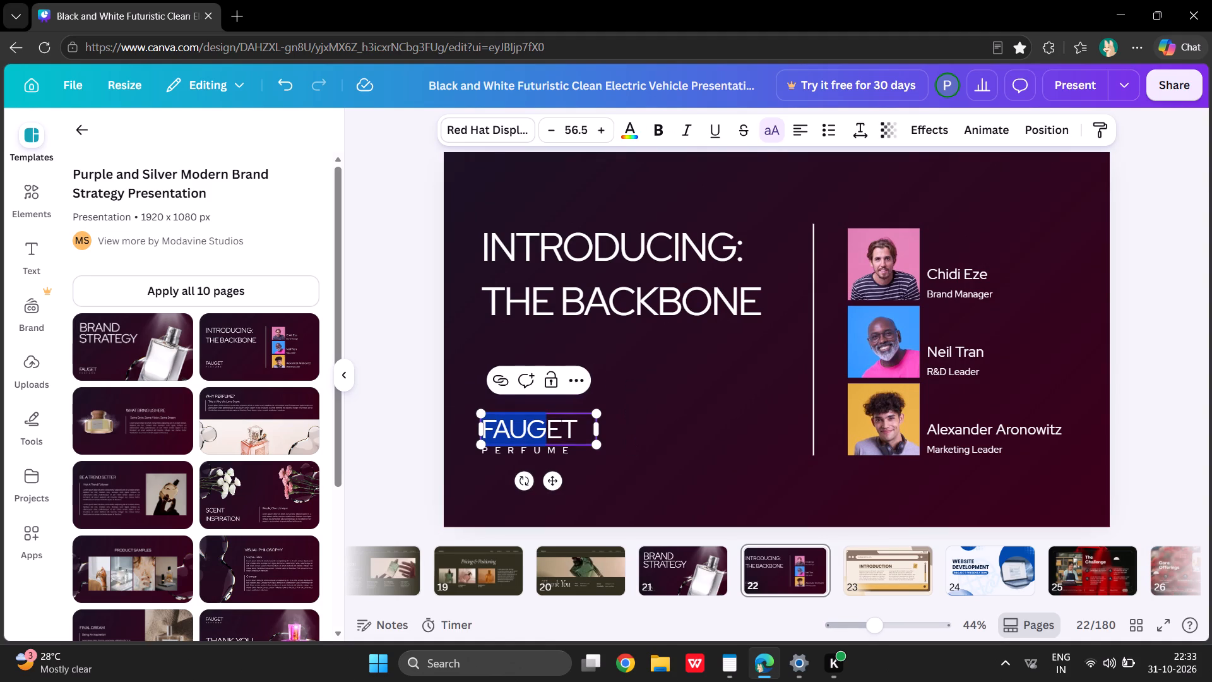
pyautogui.tripleClick(540, 430)
pyautogui.press('BackSpace')
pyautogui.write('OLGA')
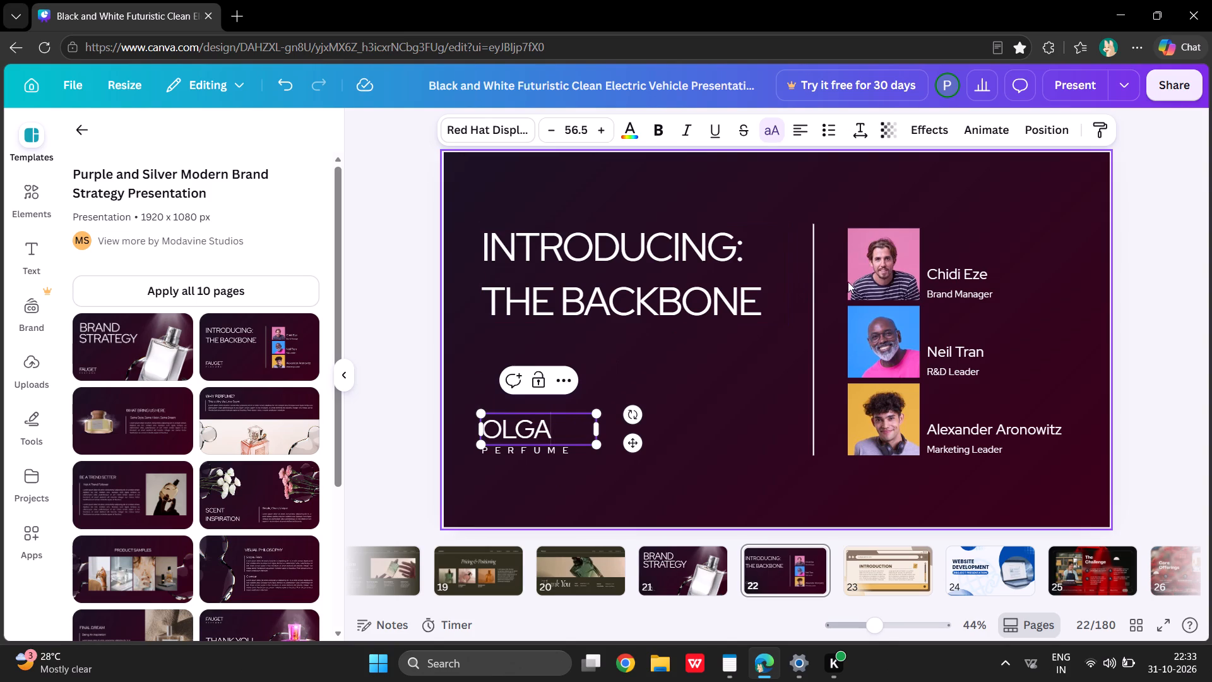
# Replace the Brand Manager's placeholder name with the new team member's name in capitals.
pyautogui.doubleClick(945, 278)
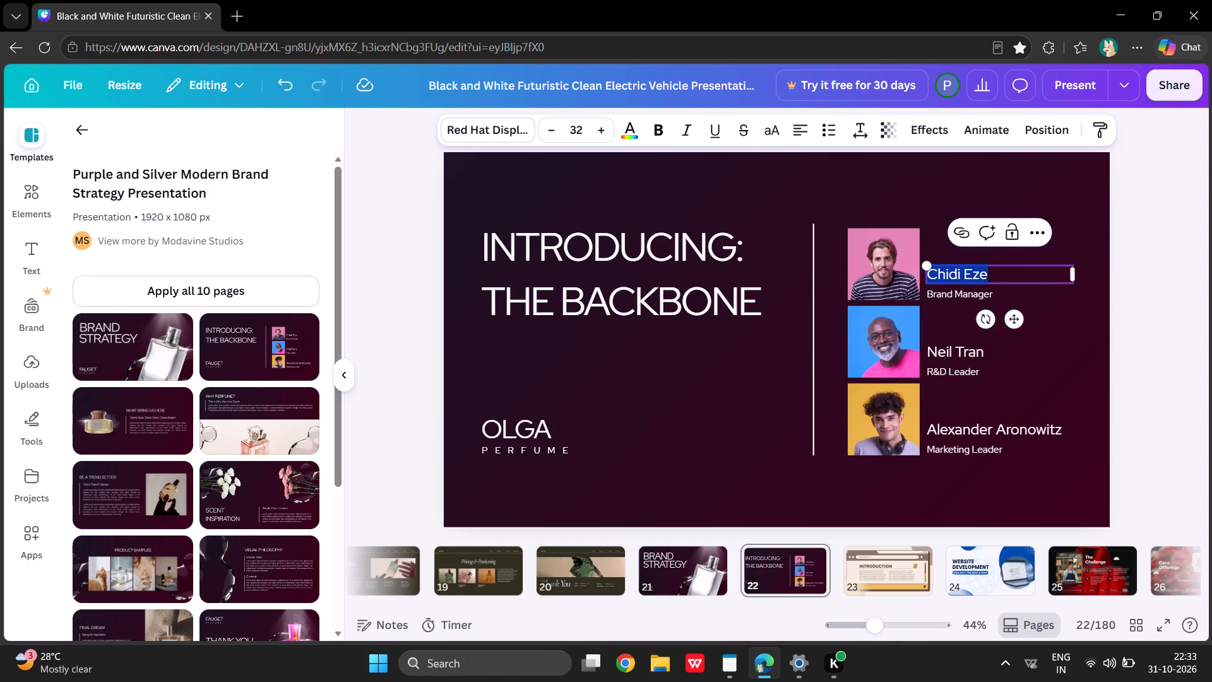
pyautogui.press('BackSpace')
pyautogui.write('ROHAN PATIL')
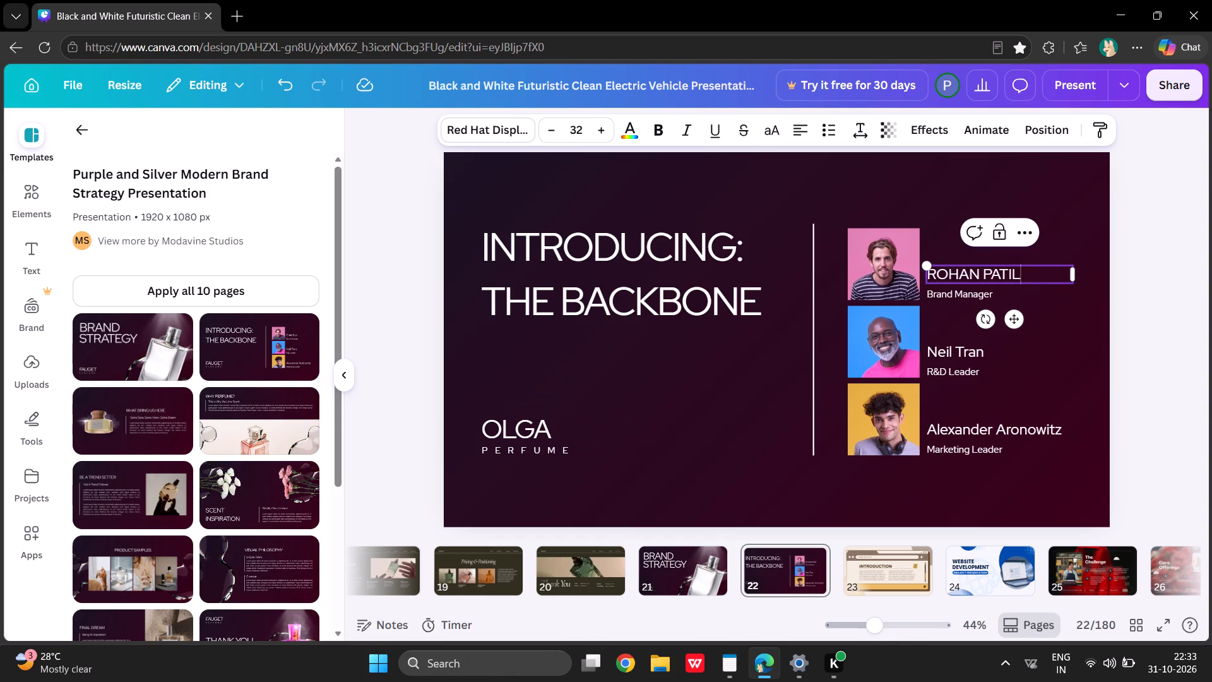
# Replace the R&D Leader's placeholder name with the new team member's first name and surname in capitals.
pyautogui.doubleClick(946, 356)
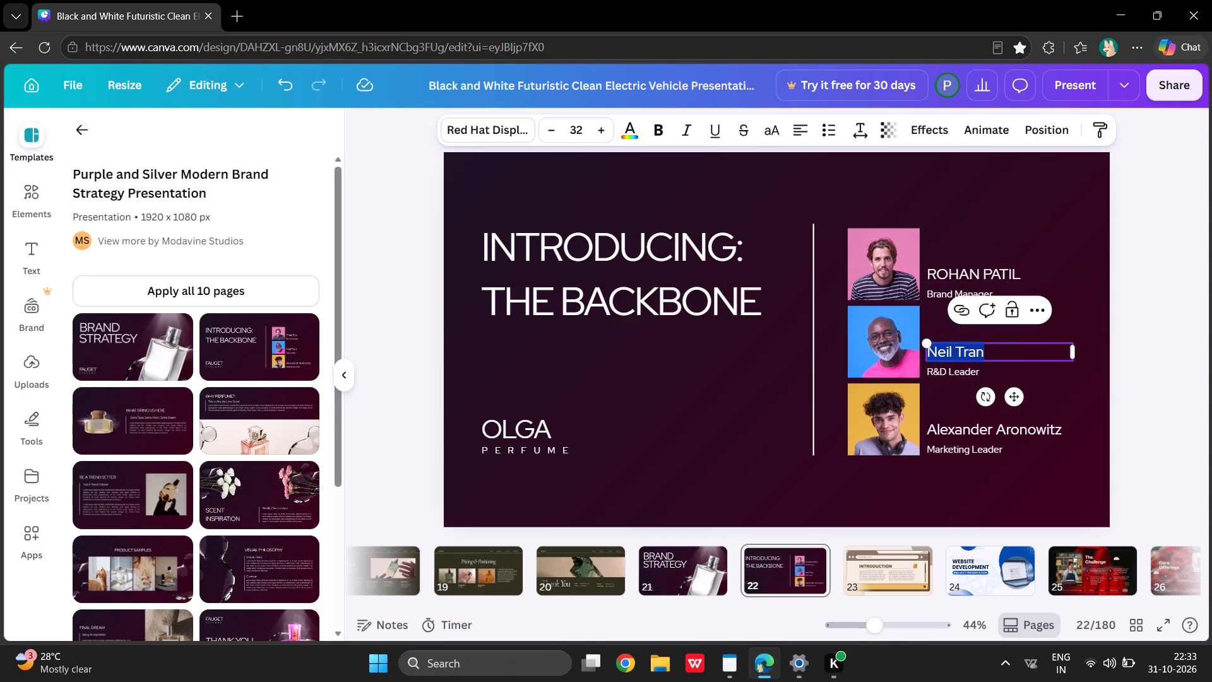
pyautogui.press('BackSpace')
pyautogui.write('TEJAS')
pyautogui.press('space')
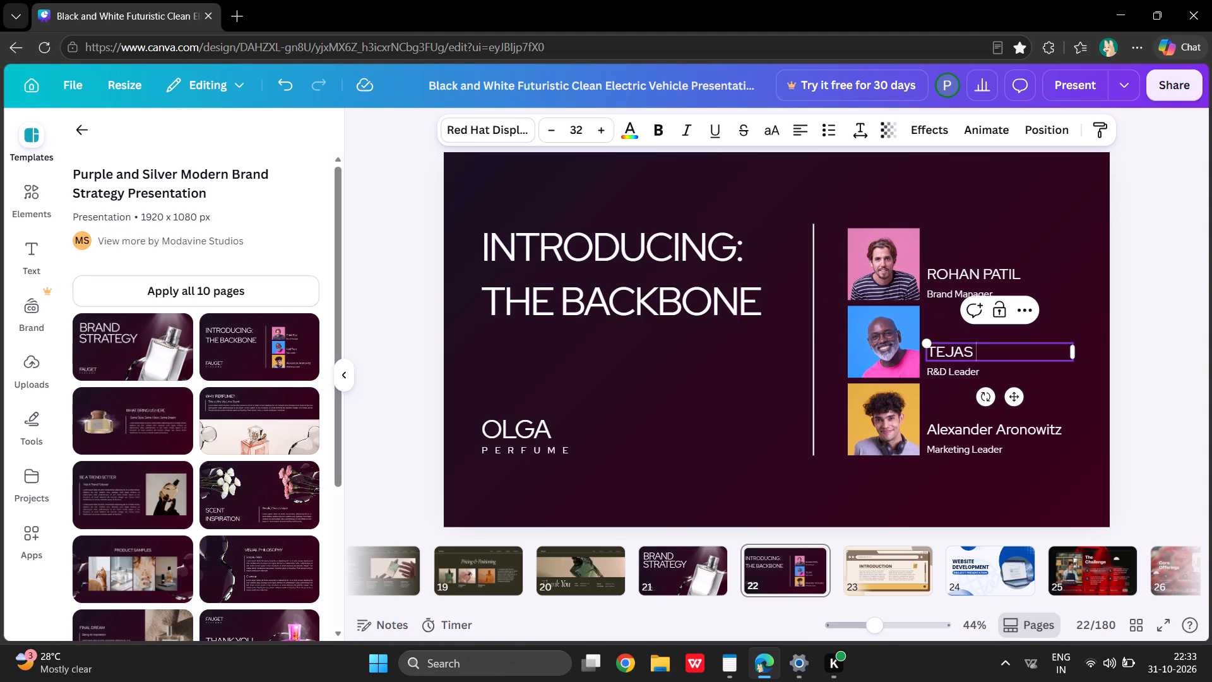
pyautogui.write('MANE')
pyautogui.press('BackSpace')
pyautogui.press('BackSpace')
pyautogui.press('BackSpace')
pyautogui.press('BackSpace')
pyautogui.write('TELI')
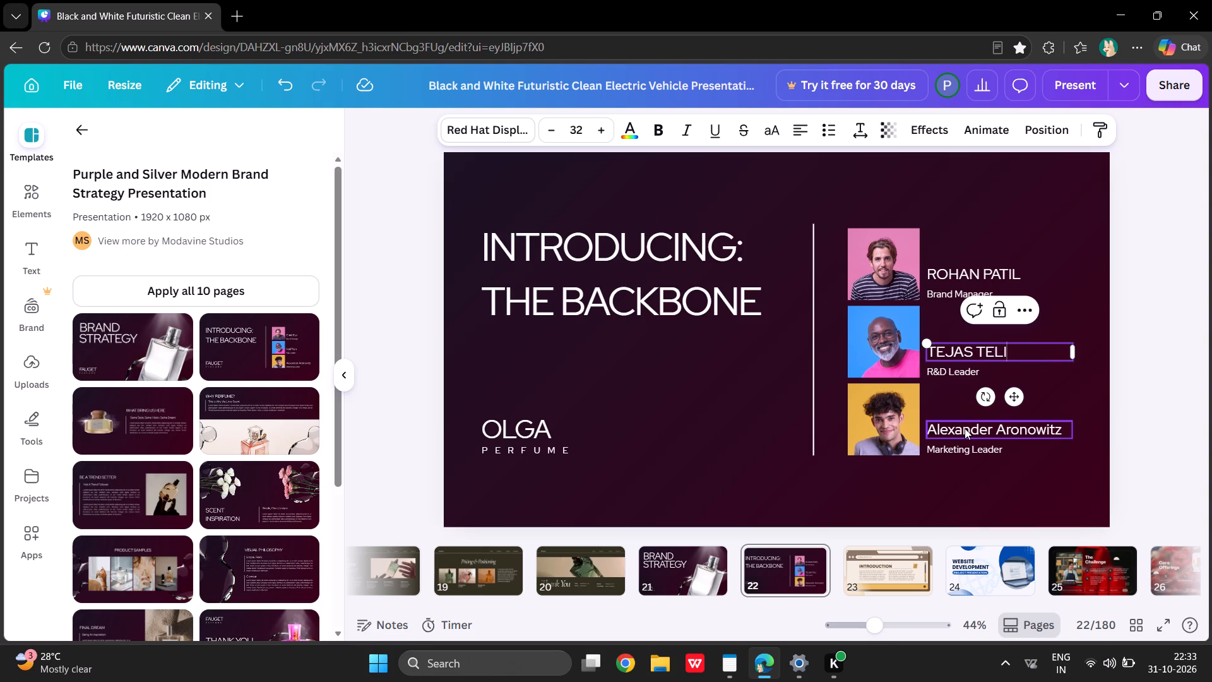
# Replace the Marketing Leader's placeholder name with the new team member's name in capitals.
pyautogui.doubleClick(965, 428)
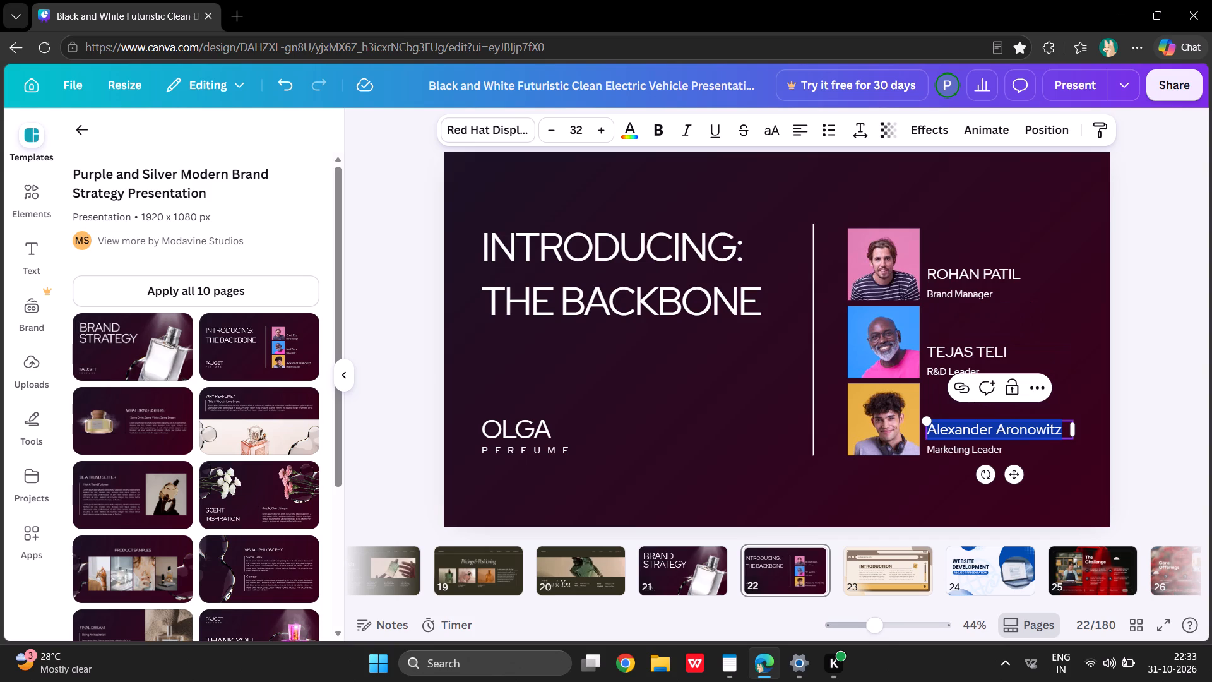
pyautogui.press('BackSpace')
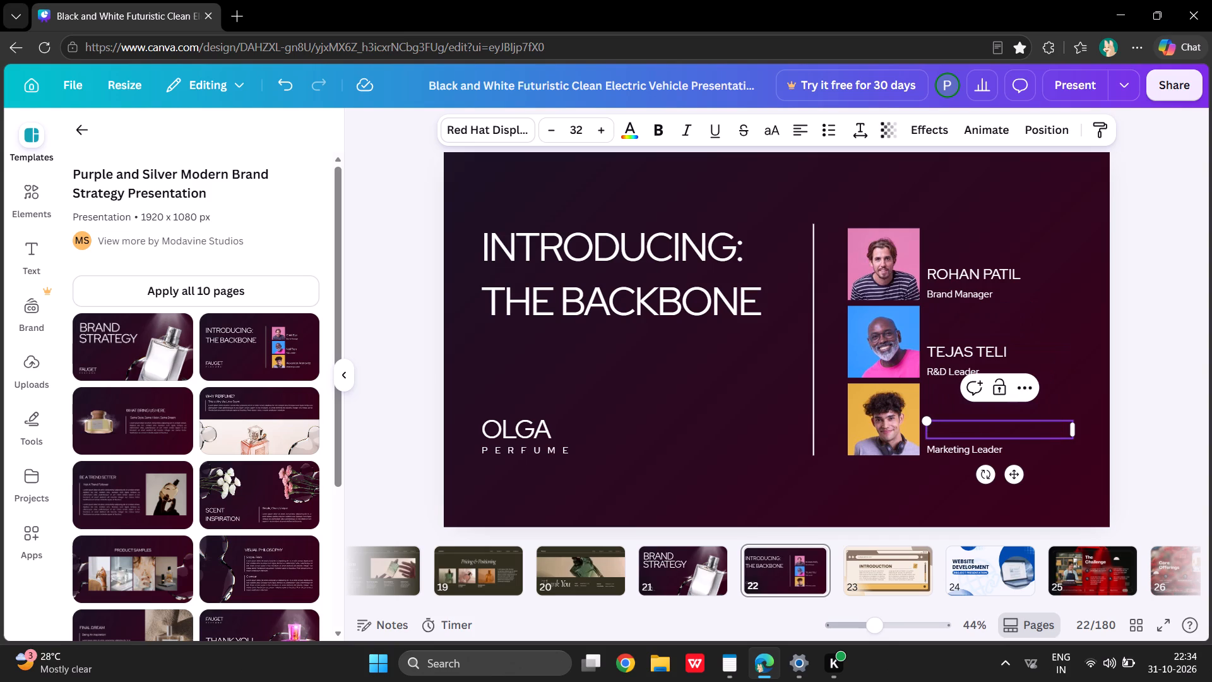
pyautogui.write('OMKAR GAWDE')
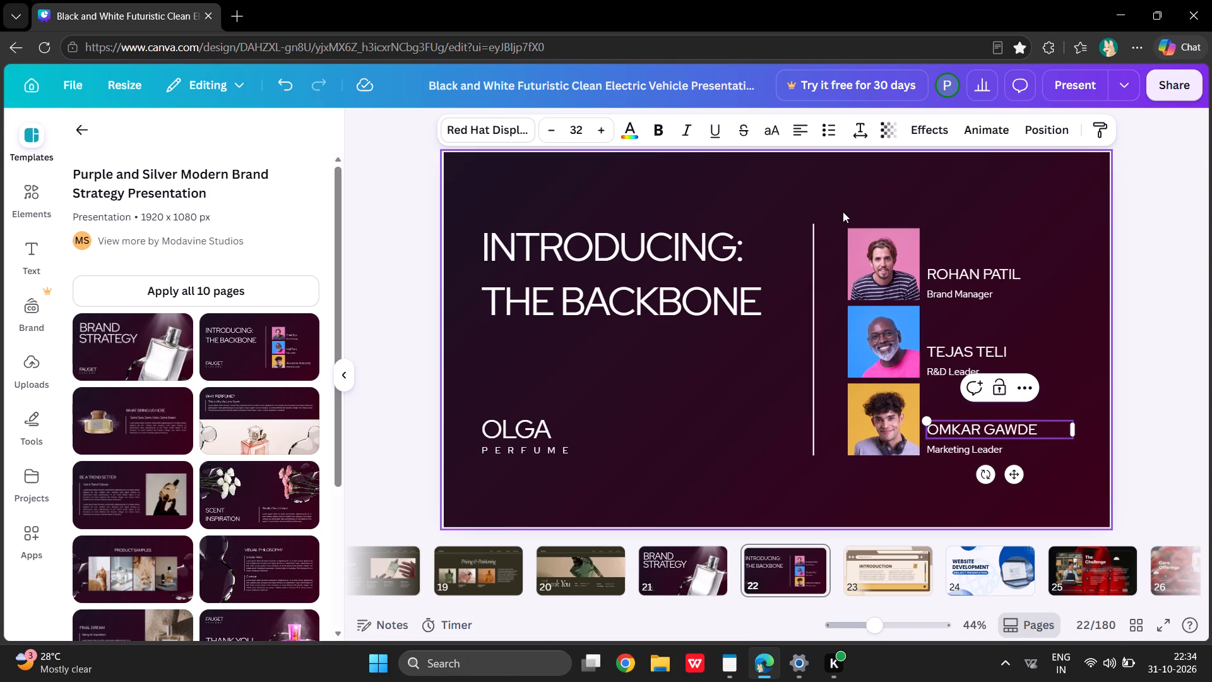
pyautogui.click(887, 267)
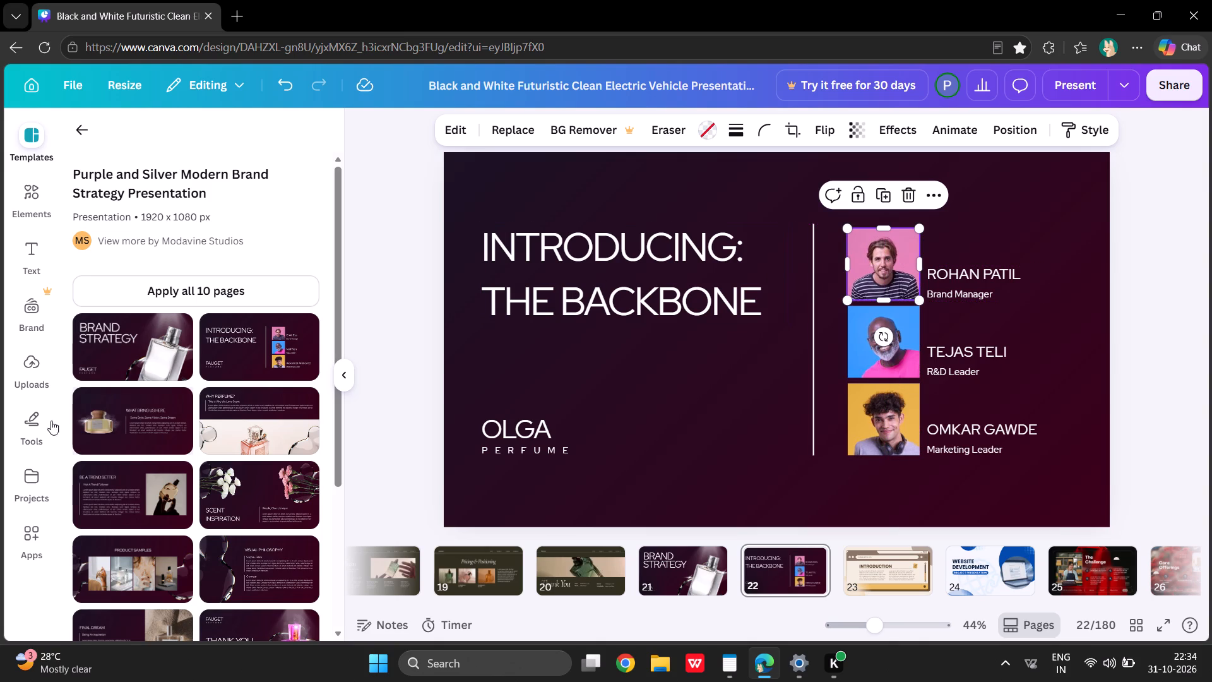
# Add the "What Bring Us Here" template with the perfume bottle as a new page.
pyautogui.click(119, 416)
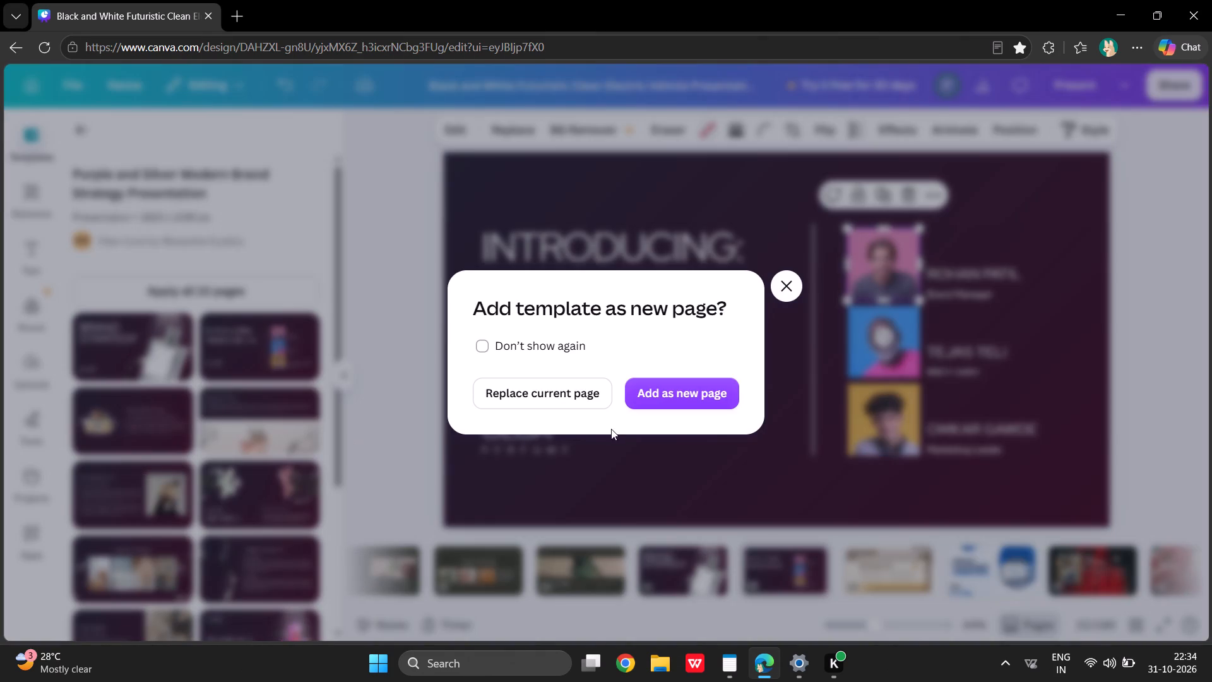
pyautogui.click(652, 388)
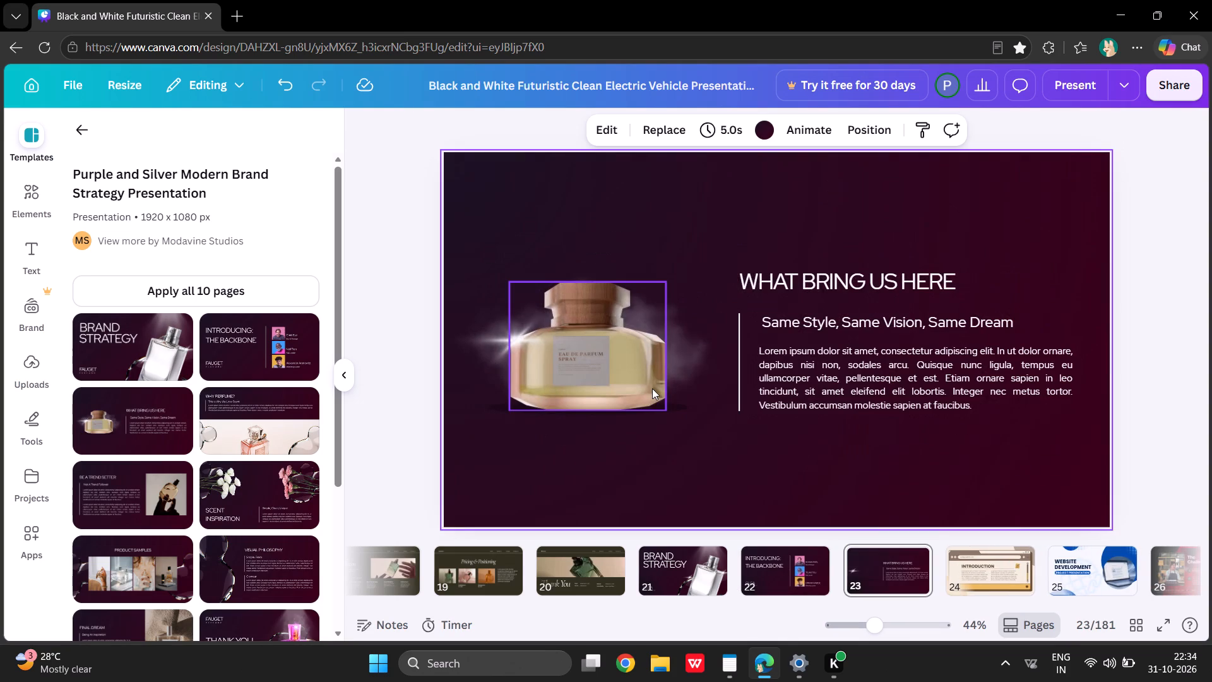
# Replace the placeholder paragraph on the "What Bring Us Here" page with "WE ARE MAKE WORLD CLASS PERFUME WHICH IS USED BY THE MANY CELEBRATE".
pyautogui.doubleClick(866, 366)
pyautogui.press('BackSpace')
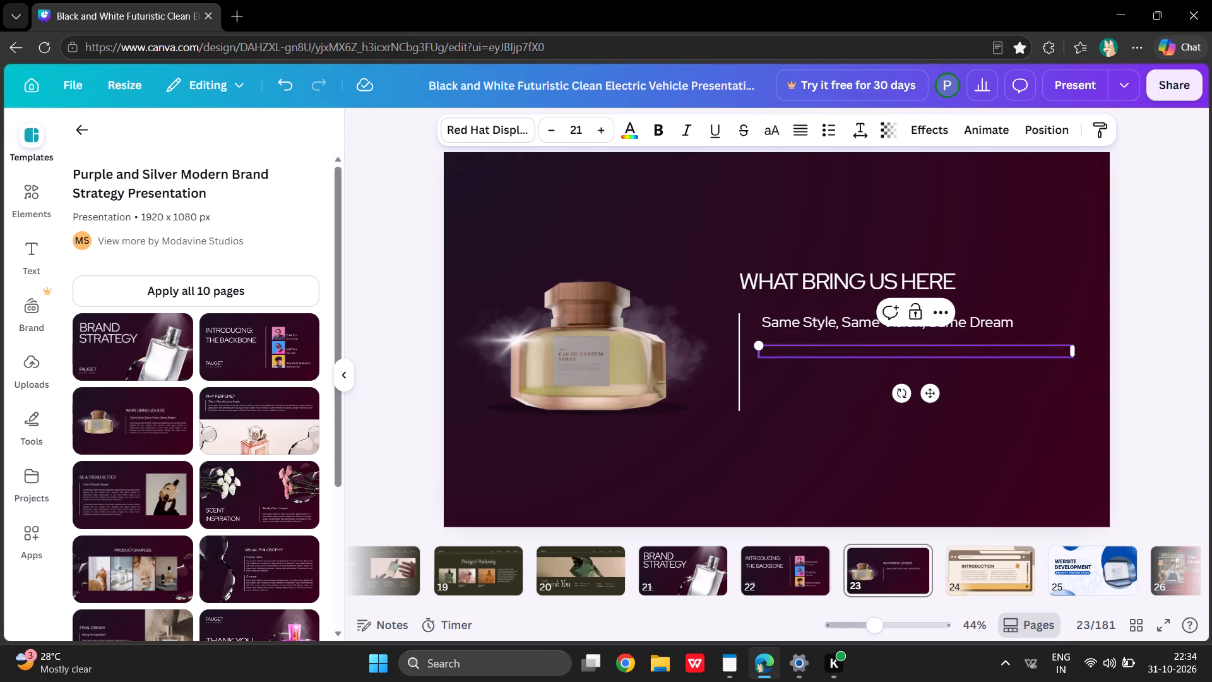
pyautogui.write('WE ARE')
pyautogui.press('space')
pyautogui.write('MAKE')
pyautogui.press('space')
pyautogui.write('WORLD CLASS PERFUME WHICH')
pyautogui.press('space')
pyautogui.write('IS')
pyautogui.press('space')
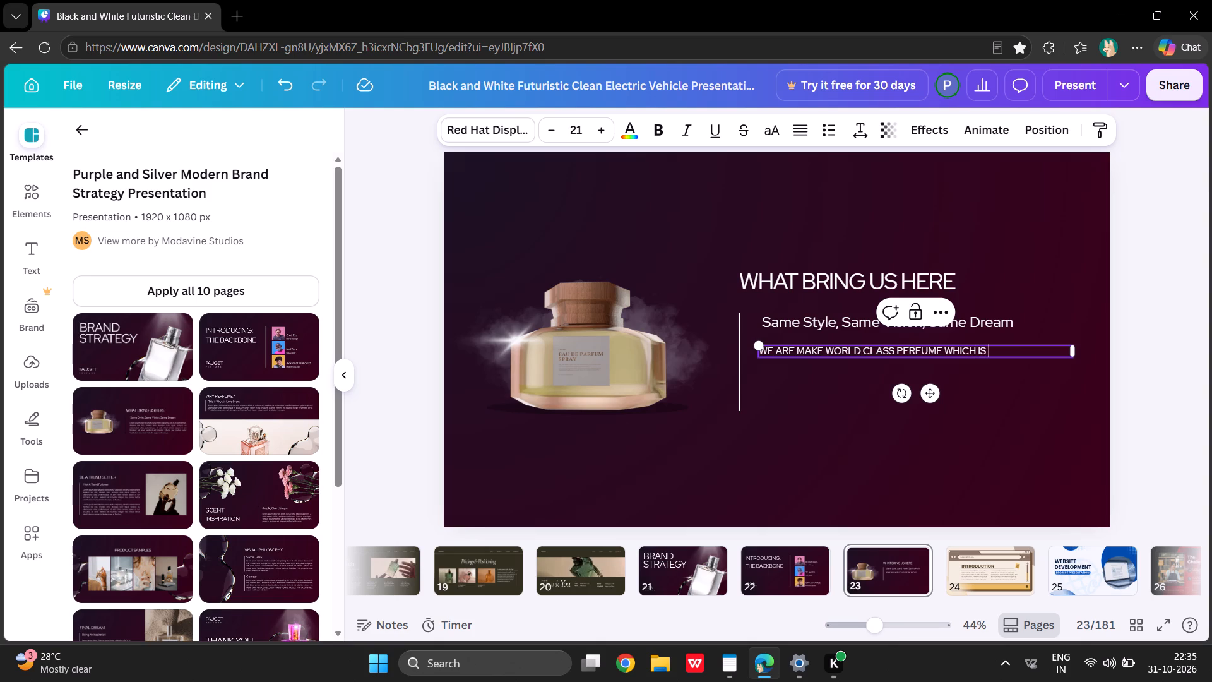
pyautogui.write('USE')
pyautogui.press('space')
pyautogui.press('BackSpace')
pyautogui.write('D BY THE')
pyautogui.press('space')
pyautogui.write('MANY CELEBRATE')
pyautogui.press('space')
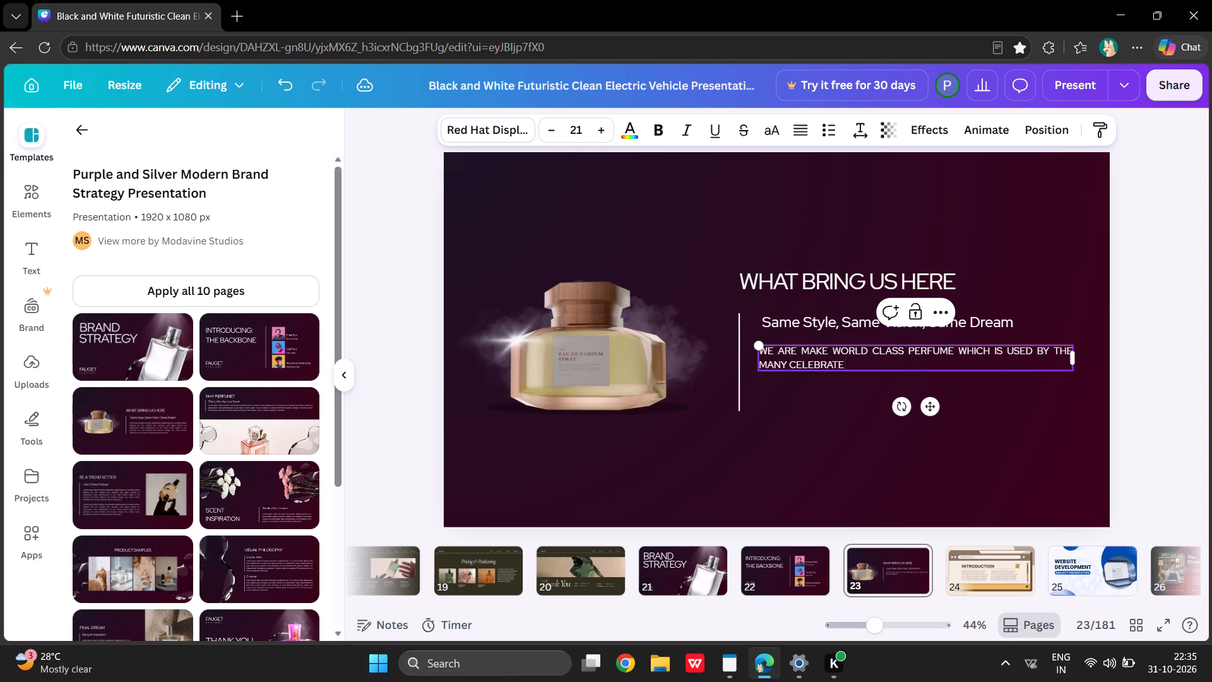
# Append "WE ALSO MAKE CUSTOMIZE PERFUME WHICH ARE HELP THE PEOPLE TO MEET TEIR REQUIREMENT" to the "What Bring Us Here" paragraph.
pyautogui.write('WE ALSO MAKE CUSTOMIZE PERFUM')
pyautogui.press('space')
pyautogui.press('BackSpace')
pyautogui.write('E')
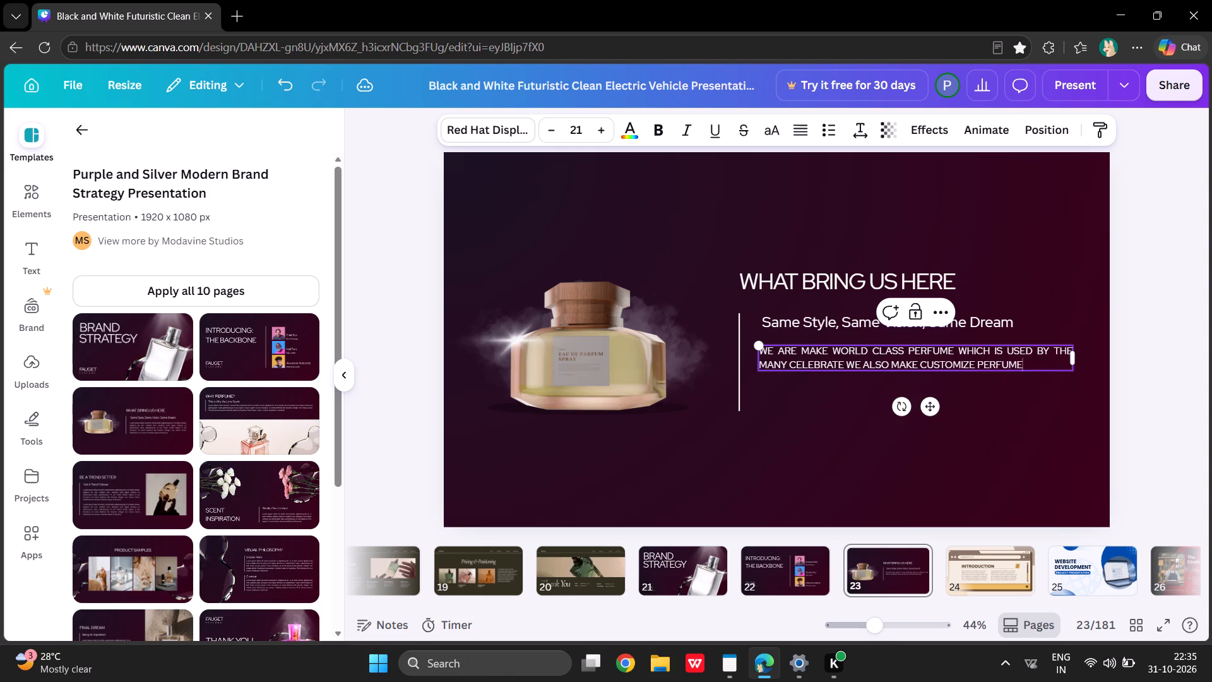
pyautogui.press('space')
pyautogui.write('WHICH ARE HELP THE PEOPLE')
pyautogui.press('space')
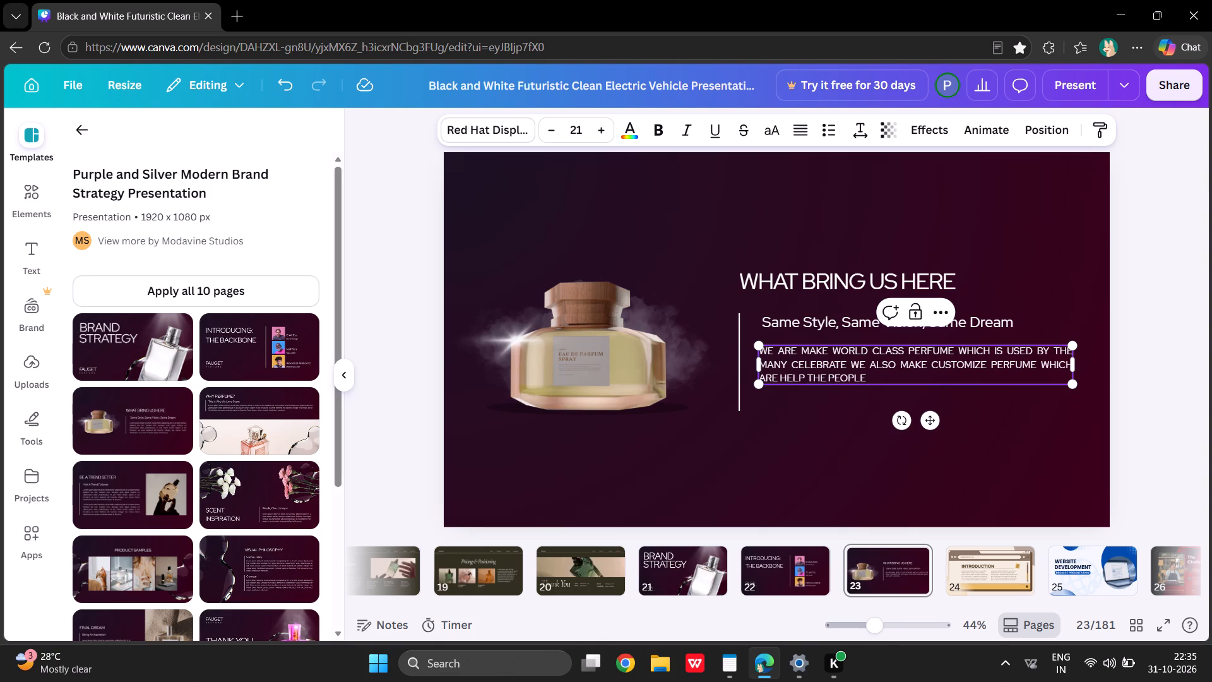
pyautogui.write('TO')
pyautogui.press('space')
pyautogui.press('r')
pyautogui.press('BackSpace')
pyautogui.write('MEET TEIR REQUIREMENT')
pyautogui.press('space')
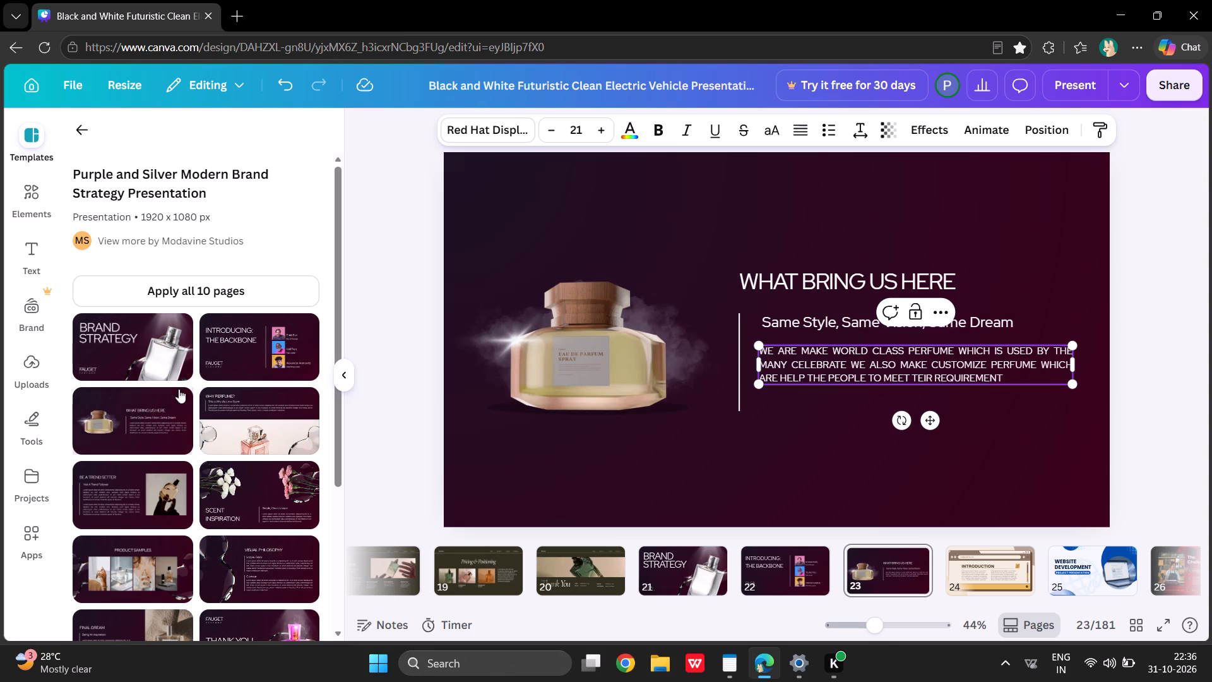
# Add the "Why Perfume?" template with the pink perfume bottle as a new page.
pyautogui.click(235, 433)
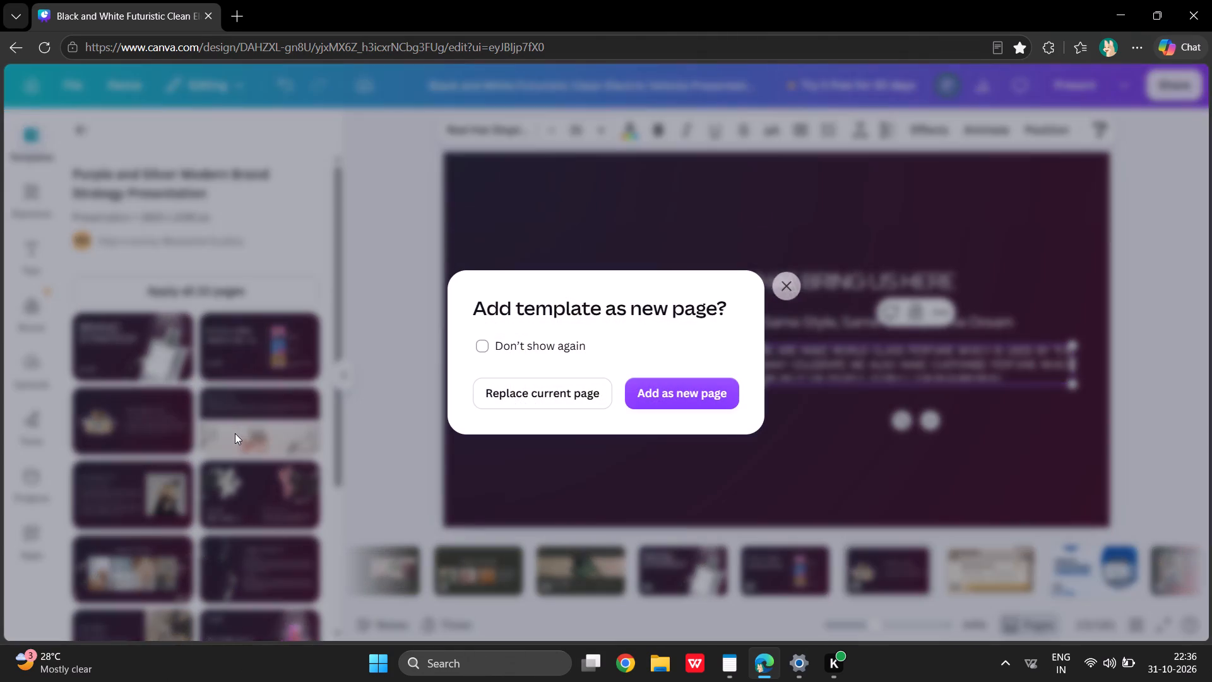
pyautogui.click(708, 386)
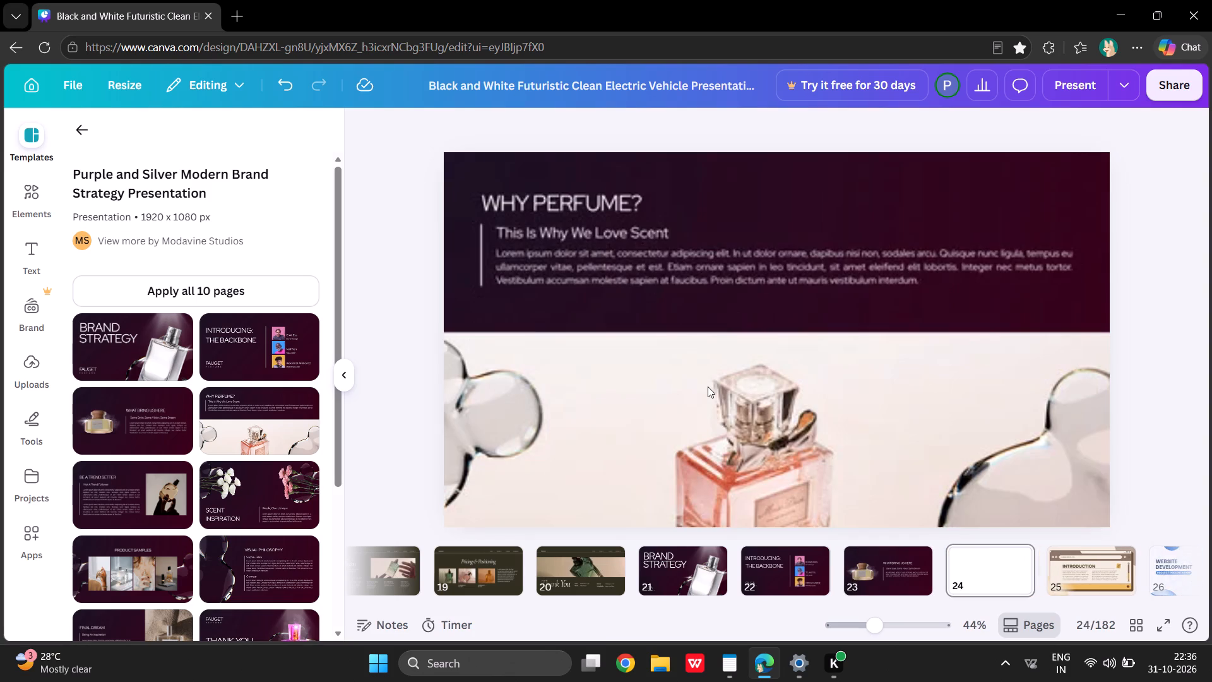
# Replace the "Why Perfume?" placeholder paragraph with "THE PERFUME IS ONLY SMEELS GOOD WHEN YOU HAVE APPLIED IN TO YOUR BODY".
pyautogui.doubleClick(601, 272)
pyautogui.press('BackSpace')
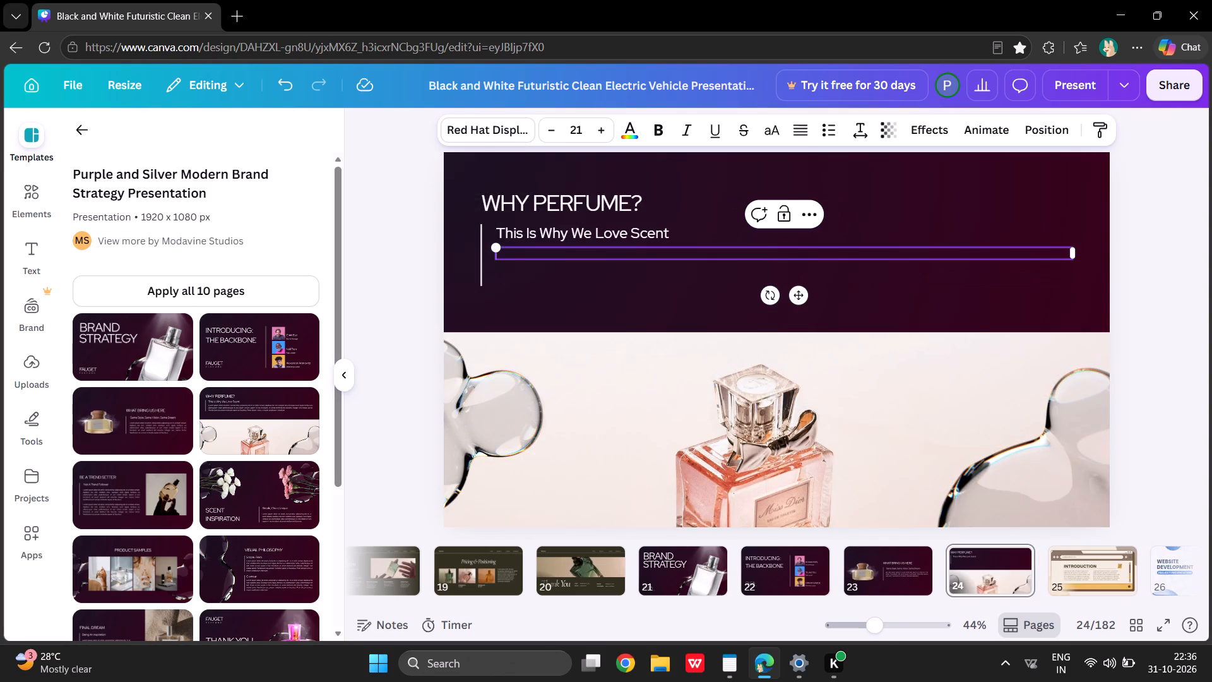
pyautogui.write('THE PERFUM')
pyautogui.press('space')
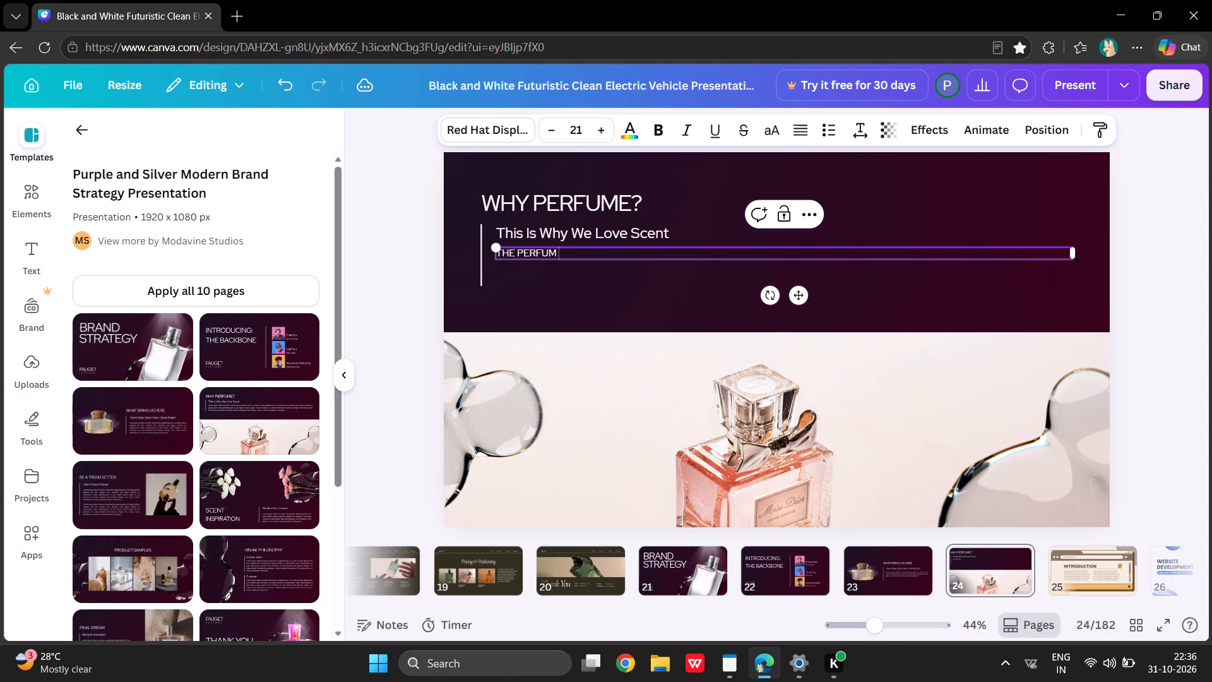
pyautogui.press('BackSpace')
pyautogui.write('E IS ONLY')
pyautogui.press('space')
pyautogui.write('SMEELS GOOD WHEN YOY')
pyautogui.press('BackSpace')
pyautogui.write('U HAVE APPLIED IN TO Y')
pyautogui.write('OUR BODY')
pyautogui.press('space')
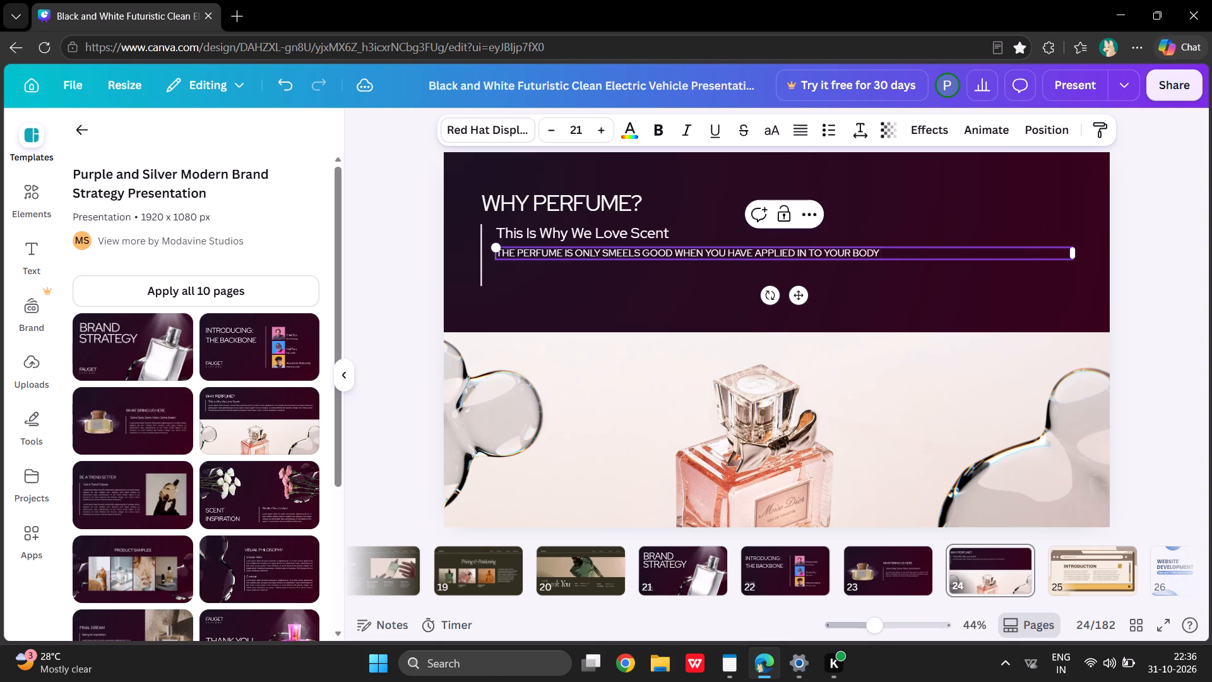
# Append "THEIR ARE MANY PERFUME IN THE MARKET" to the "Why Perfume?" paragraph.
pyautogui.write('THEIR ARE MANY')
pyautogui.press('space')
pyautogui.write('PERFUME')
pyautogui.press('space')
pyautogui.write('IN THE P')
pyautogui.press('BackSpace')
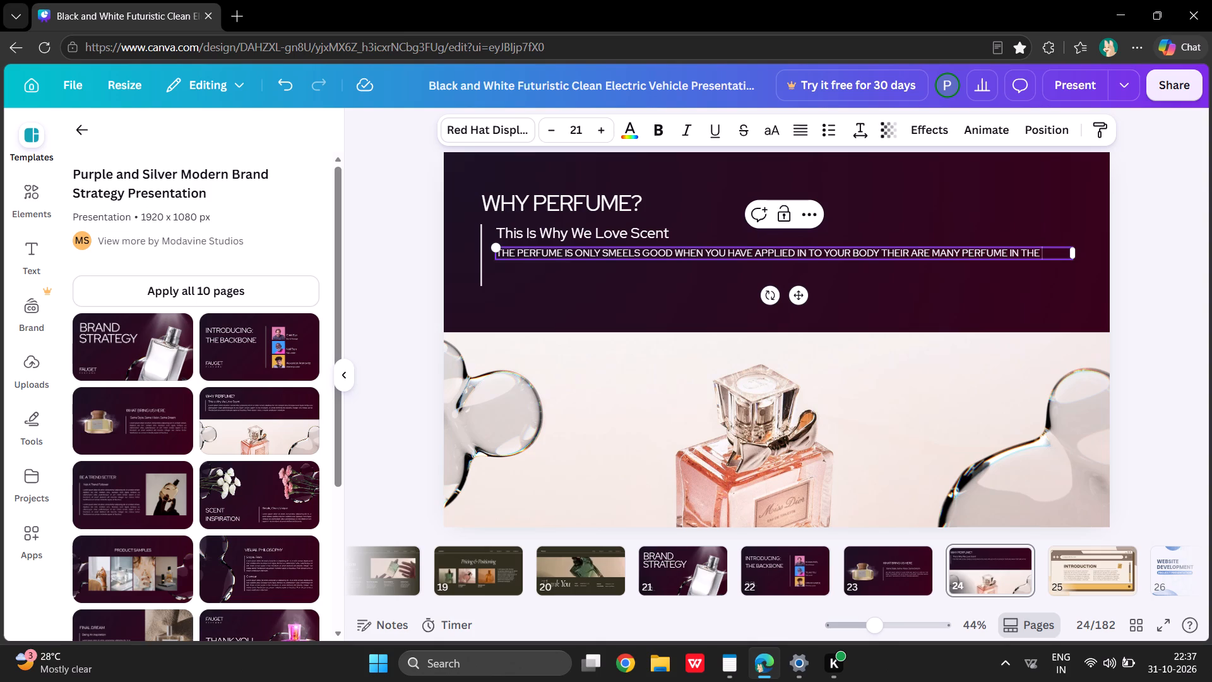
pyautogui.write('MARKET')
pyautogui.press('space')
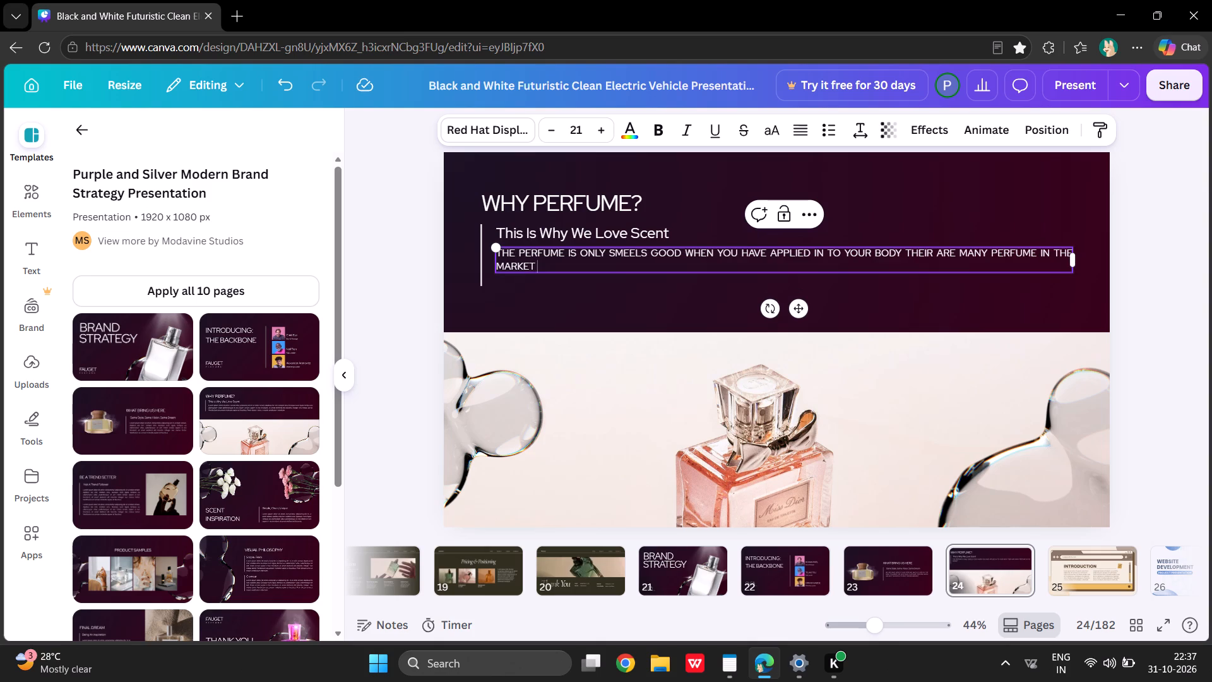
# Continue the "Why Perfume?" paragraph with "BUT PEOPLE LOVED ARE PERFUME BEACUSE OF THE ARE STRONGNESS".
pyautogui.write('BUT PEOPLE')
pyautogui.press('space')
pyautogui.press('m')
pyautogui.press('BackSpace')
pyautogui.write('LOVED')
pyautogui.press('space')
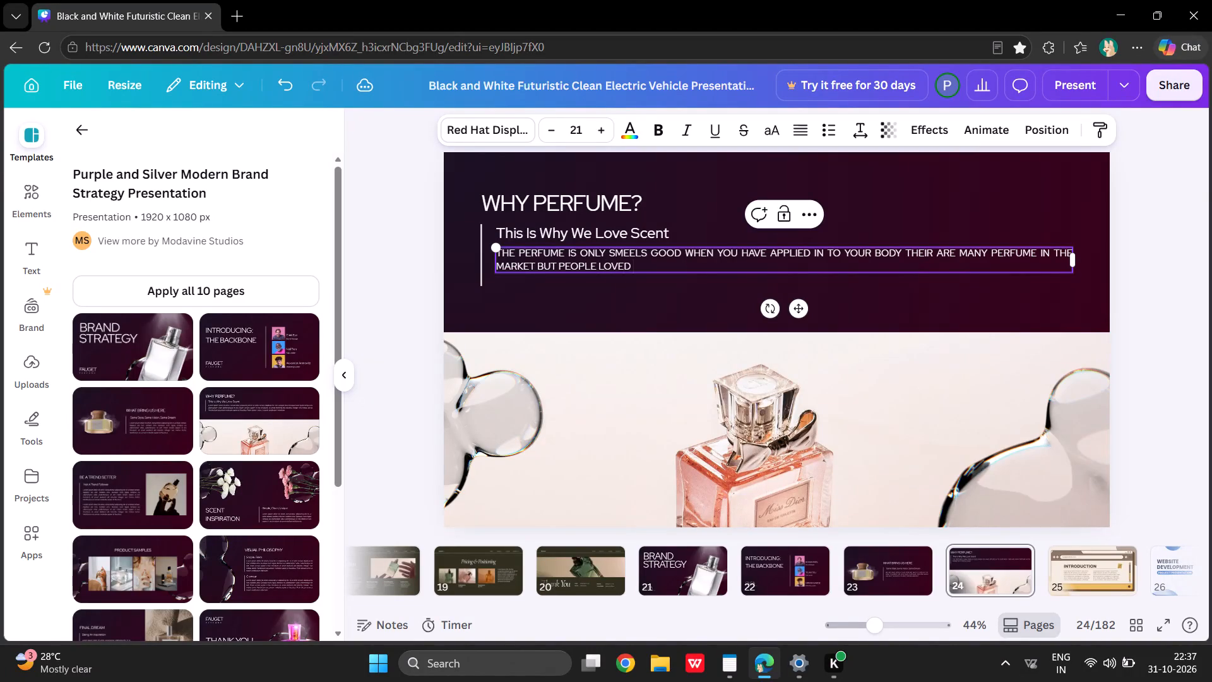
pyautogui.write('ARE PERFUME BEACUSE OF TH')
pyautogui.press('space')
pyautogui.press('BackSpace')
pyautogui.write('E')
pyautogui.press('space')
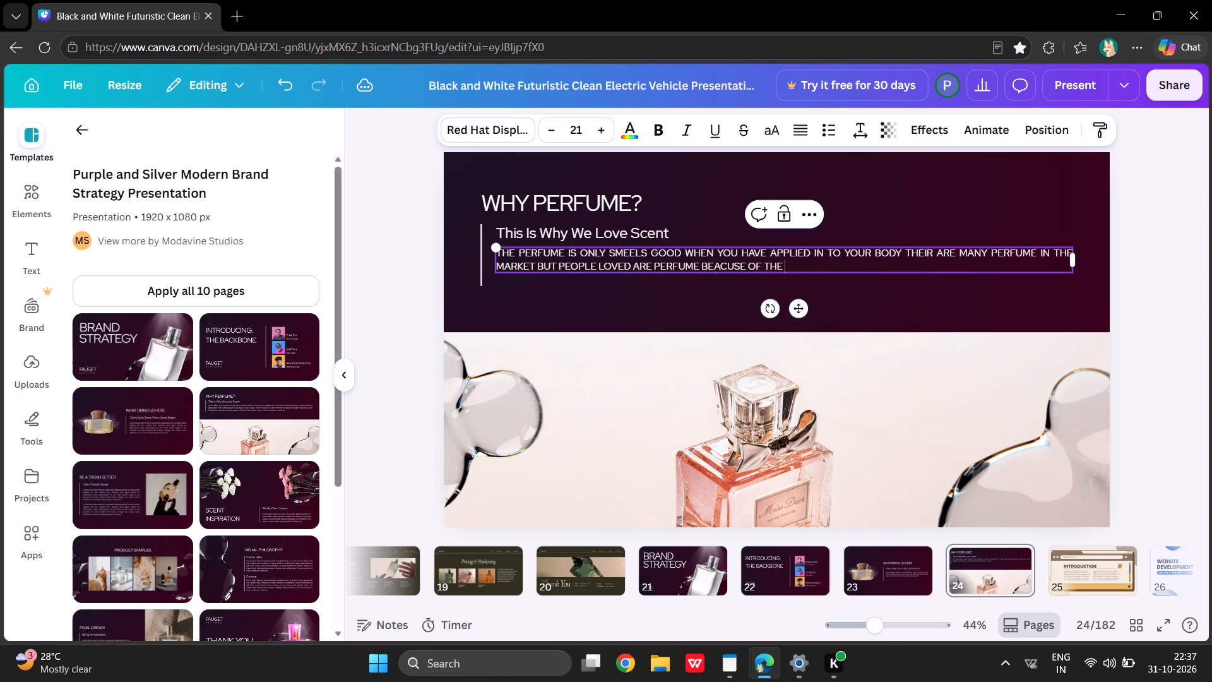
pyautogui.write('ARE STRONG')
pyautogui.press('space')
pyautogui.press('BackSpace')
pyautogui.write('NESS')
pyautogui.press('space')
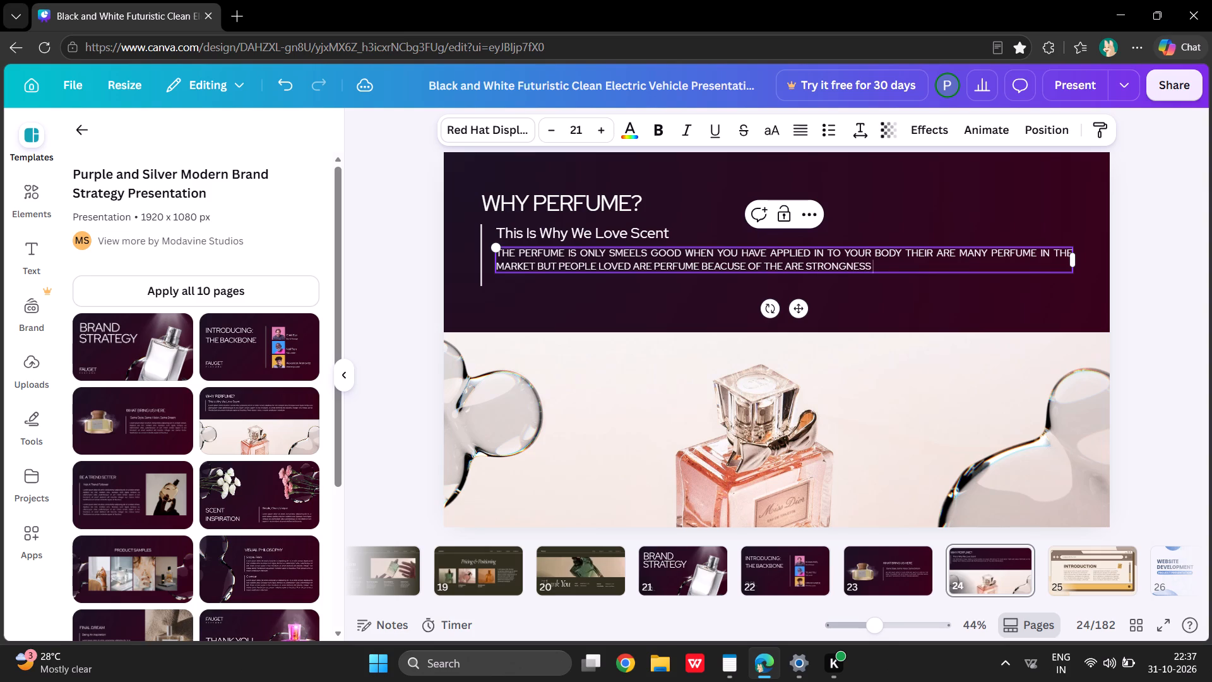
# Extend the sentence in the "Why Perfume?" paragraph with "WHICH PEOPLE LIKES MORE".
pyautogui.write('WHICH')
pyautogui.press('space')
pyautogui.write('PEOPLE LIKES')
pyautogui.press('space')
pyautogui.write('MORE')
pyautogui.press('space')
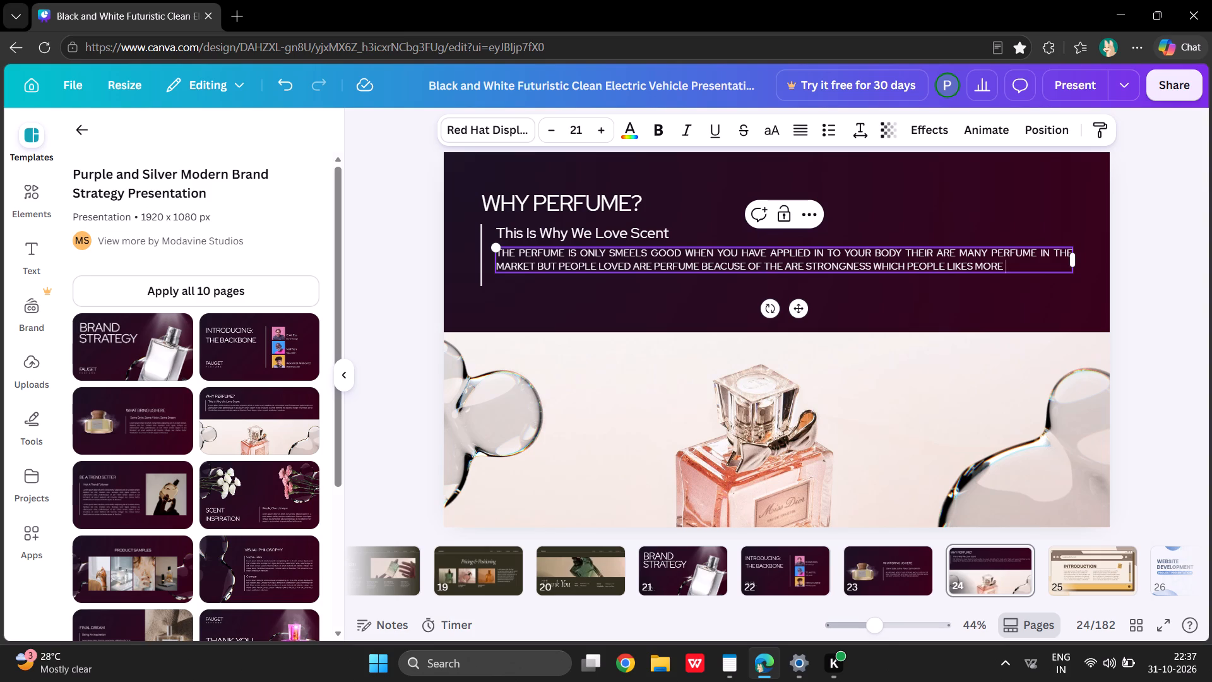
# Append "THERE ARE BRANDED TO LOW RATE PERFUME" to the "Why Perfume?" paragraph.
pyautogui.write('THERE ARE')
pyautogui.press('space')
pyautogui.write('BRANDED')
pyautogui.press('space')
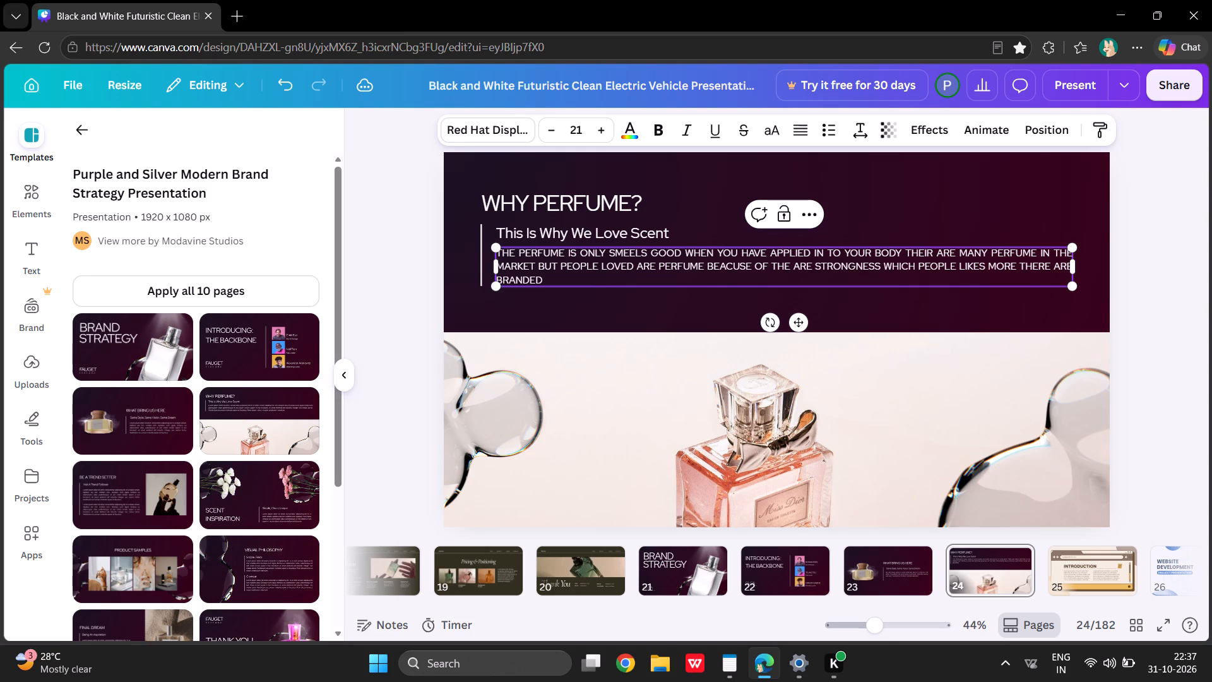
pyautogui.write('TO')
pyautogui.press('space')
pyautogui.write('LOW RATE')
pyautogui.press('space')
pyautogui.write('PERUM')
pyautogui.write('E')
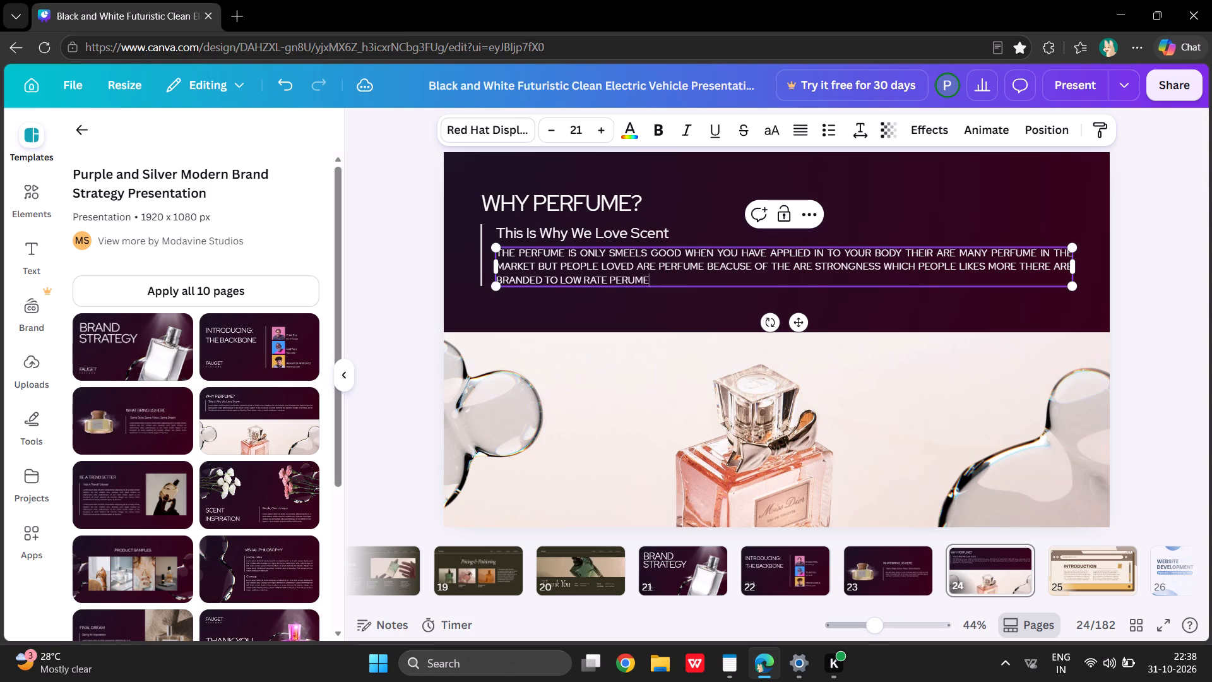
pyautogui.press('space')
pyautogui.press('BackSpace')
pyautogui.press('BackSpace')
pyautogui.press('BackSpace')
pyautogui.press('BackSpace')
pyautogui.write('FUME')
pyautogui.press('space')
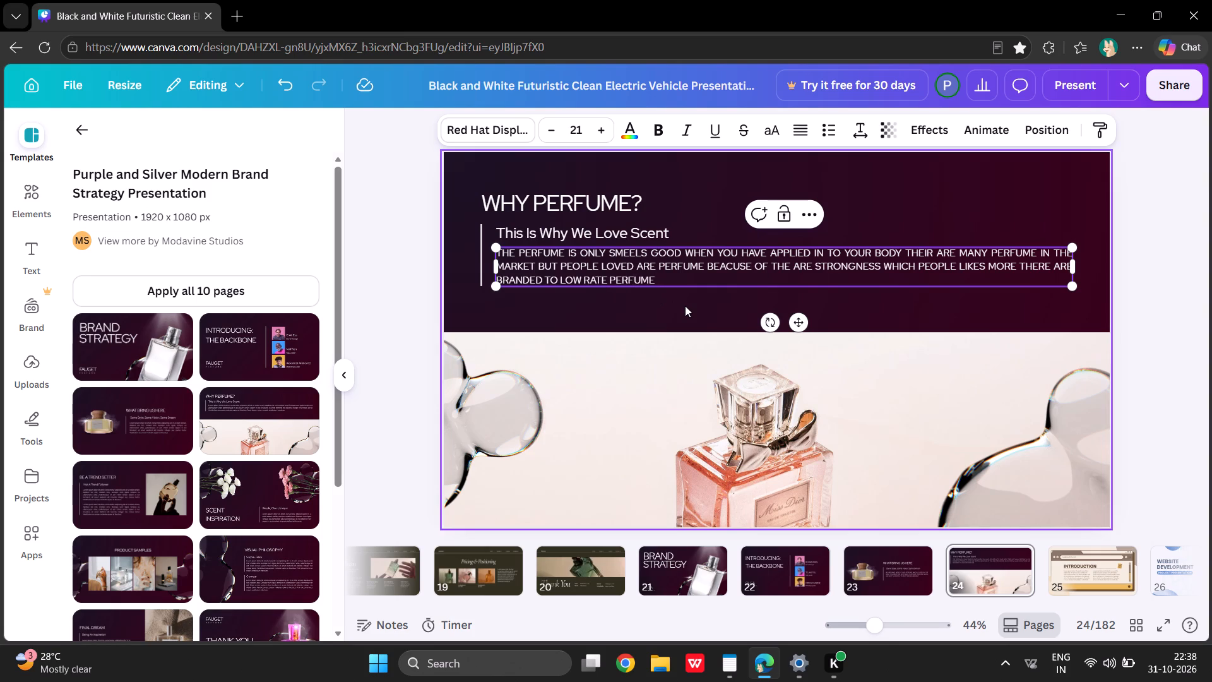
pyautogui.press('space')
# Finish the "Why Perfume?" paragraph with "WE HAVE PROVIDED BRANDED PERFUME".
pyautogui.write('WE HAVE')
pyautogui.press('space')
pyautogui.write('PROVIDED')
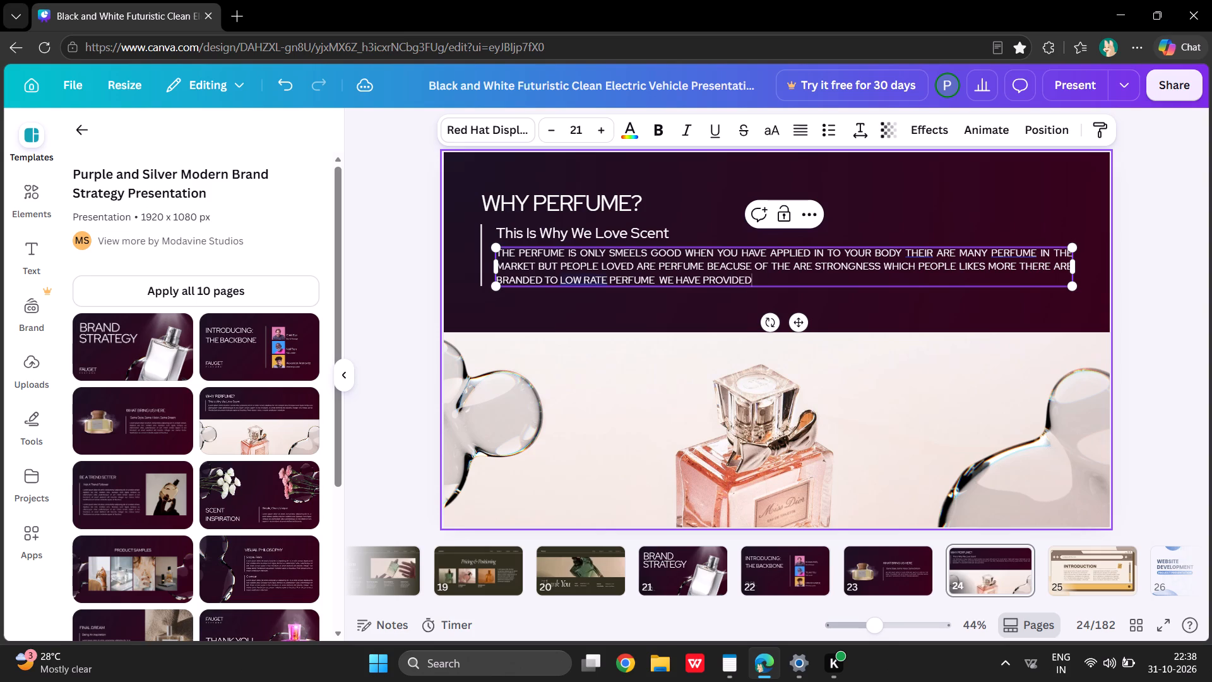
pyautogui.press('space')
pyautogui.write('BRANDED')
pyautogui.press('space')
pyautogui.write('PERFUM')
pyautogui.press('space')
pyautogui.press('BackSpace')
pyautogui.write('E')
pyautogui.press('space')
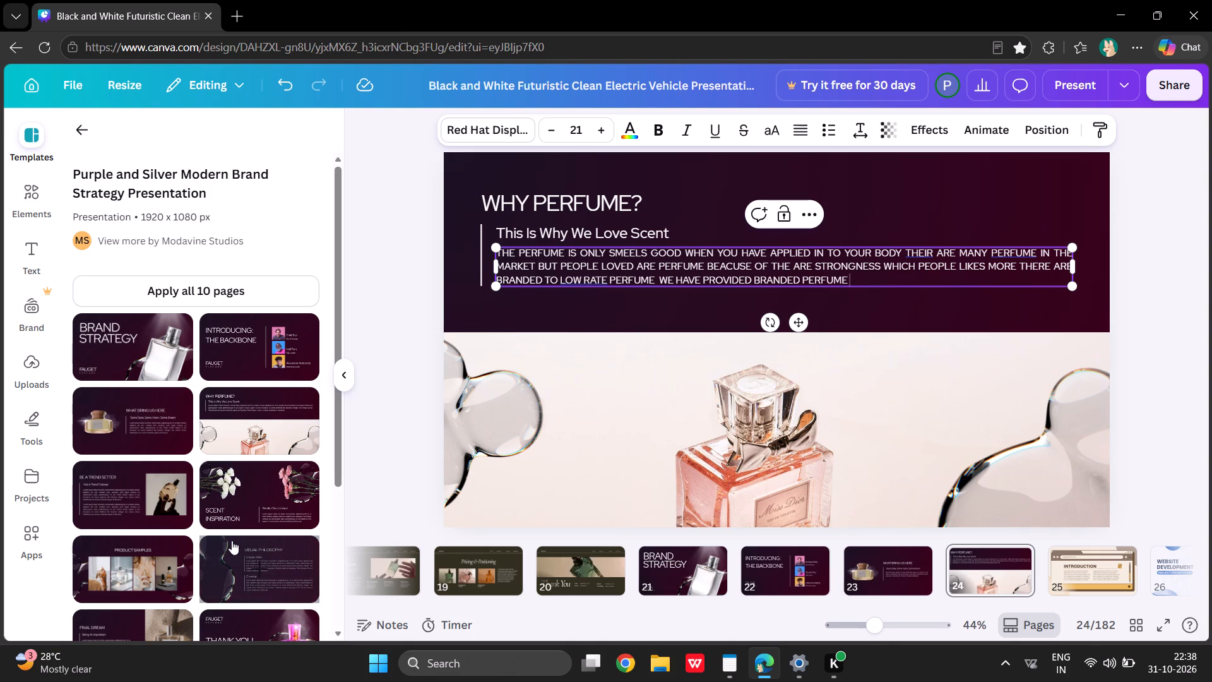
# Add the "Be a Trend Setter" template as a new page.
pyautogui.click(163, 505)
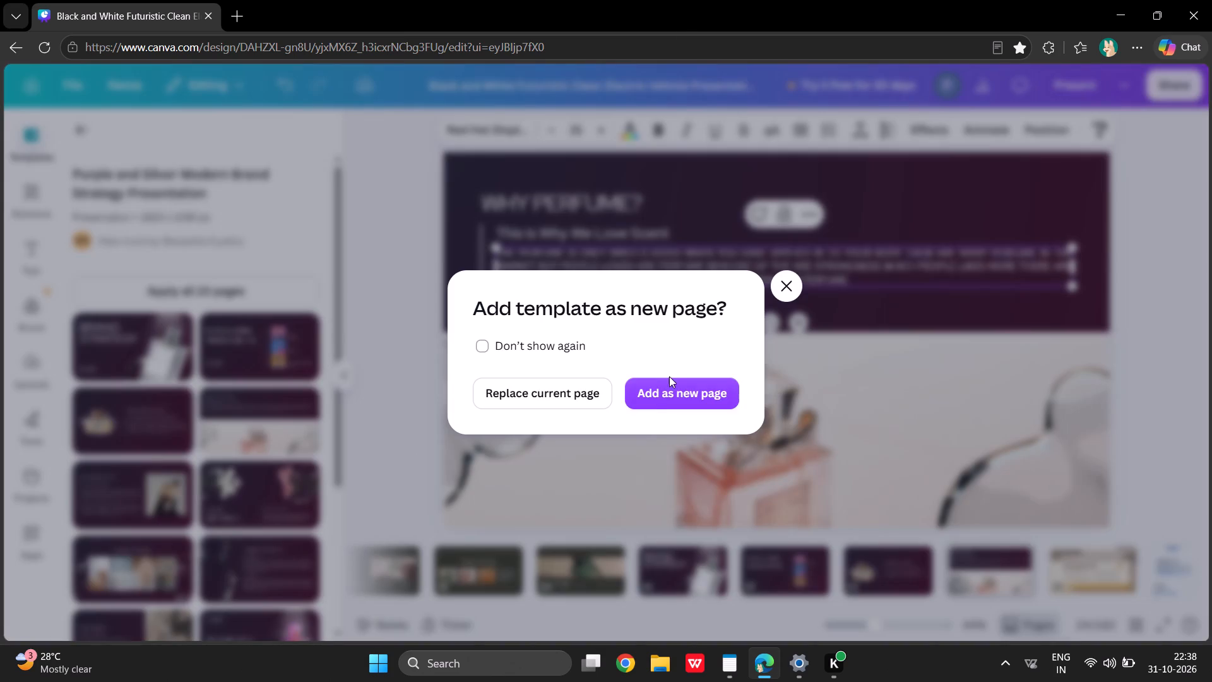
pyautogui.click(653, 396)
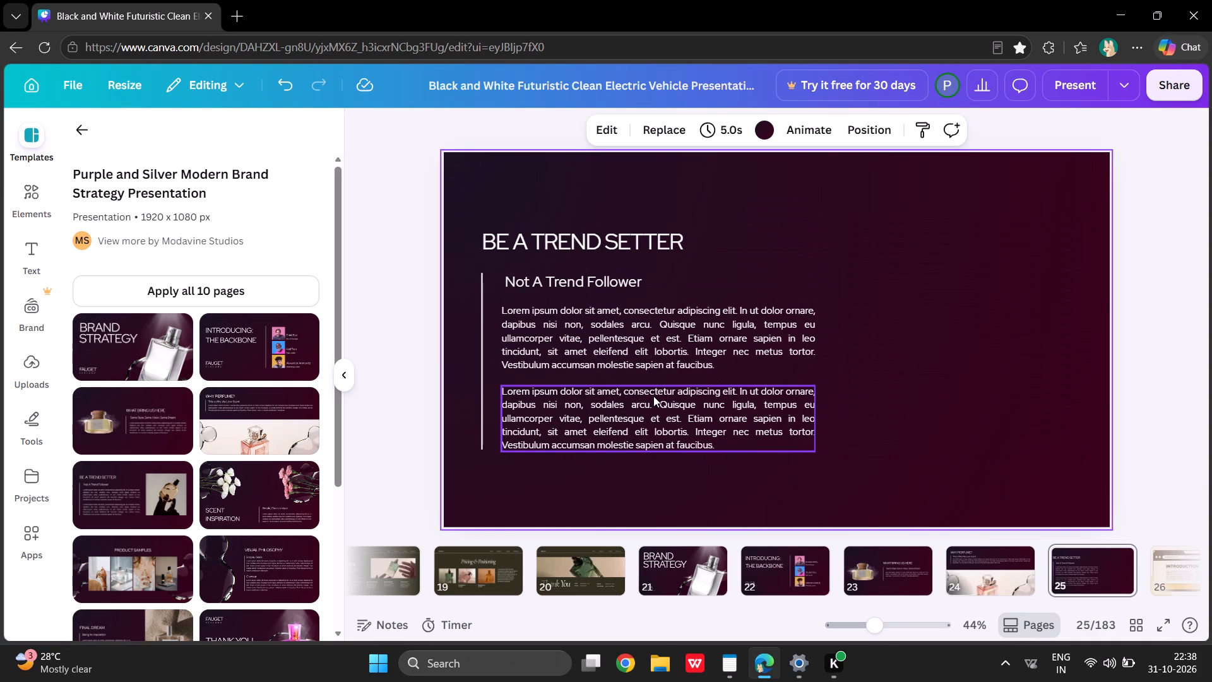
# Replace the first placeholder paragraph under "Not A Trend Follower" with "WE HAVE NOT FIND A TREND PEOPLE".
pyautogui.doubleClick(613, 307)
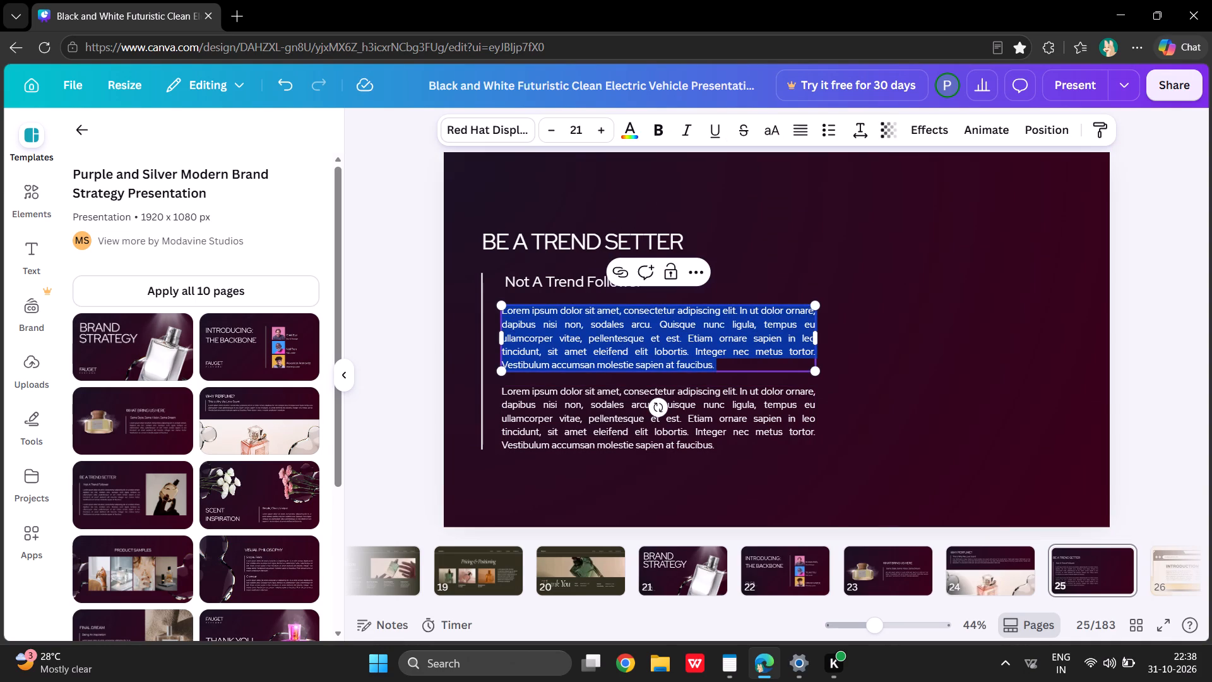
pyautogui.press('BackSpace')
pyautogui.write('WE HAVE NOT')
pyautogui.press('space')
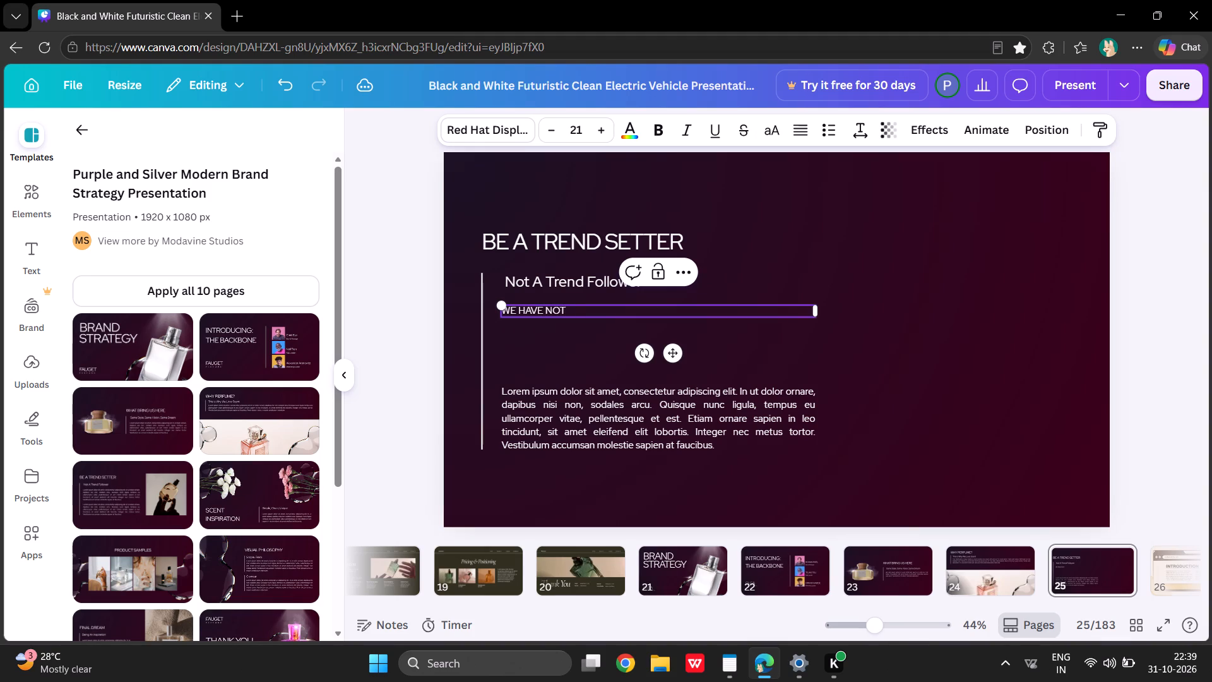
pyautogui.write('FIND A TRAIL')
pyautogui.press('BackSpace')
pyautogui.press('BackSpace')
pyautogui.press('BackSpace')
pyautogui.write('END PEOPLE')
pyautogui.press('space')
# Continue the first "Be a Trend Setter" paragraph with "NEEDS TO FOLOW ARE TREND WHICH W HAVE MAKE".
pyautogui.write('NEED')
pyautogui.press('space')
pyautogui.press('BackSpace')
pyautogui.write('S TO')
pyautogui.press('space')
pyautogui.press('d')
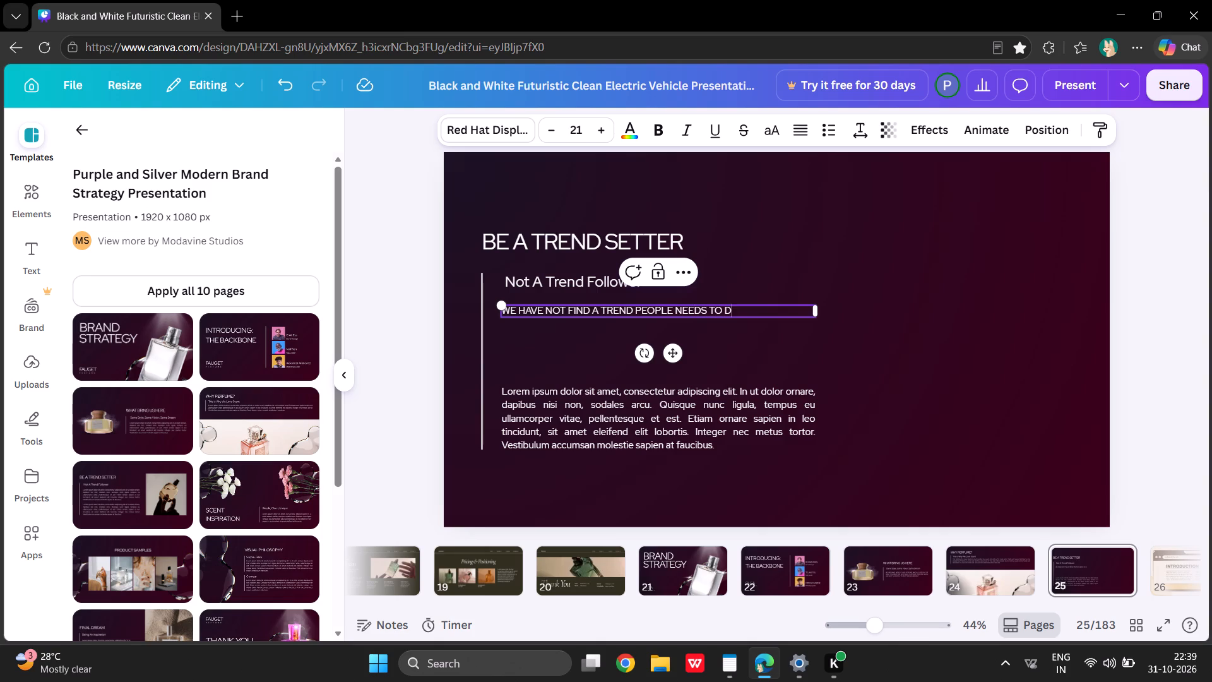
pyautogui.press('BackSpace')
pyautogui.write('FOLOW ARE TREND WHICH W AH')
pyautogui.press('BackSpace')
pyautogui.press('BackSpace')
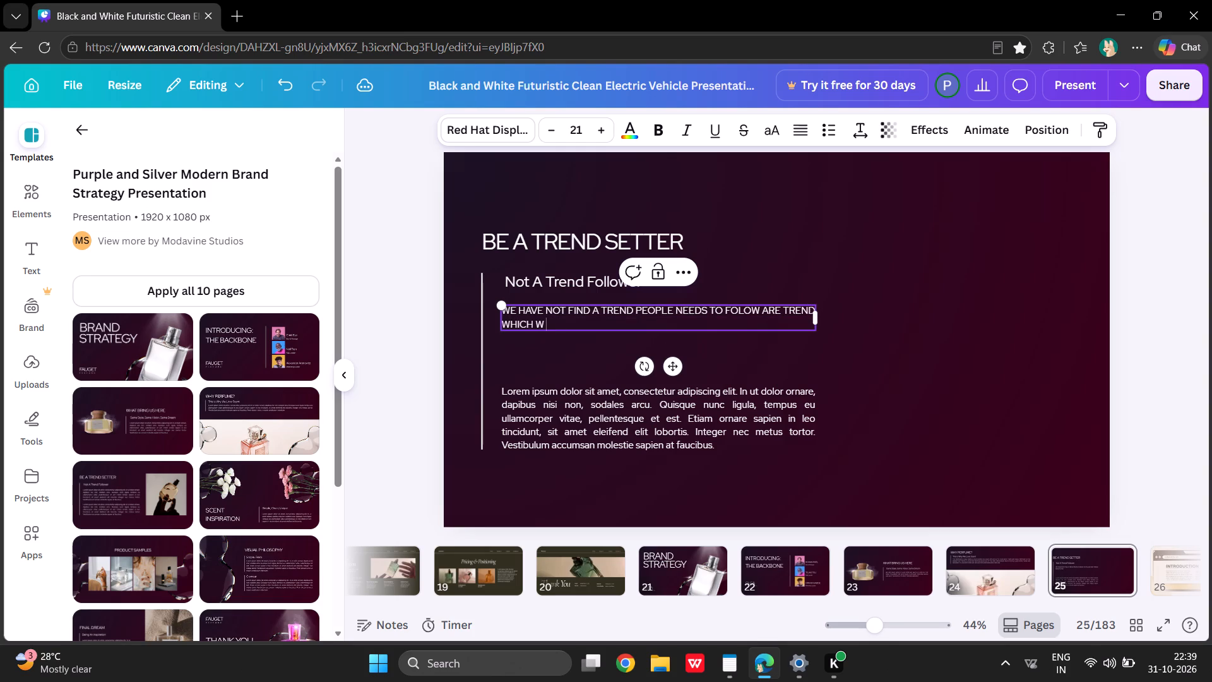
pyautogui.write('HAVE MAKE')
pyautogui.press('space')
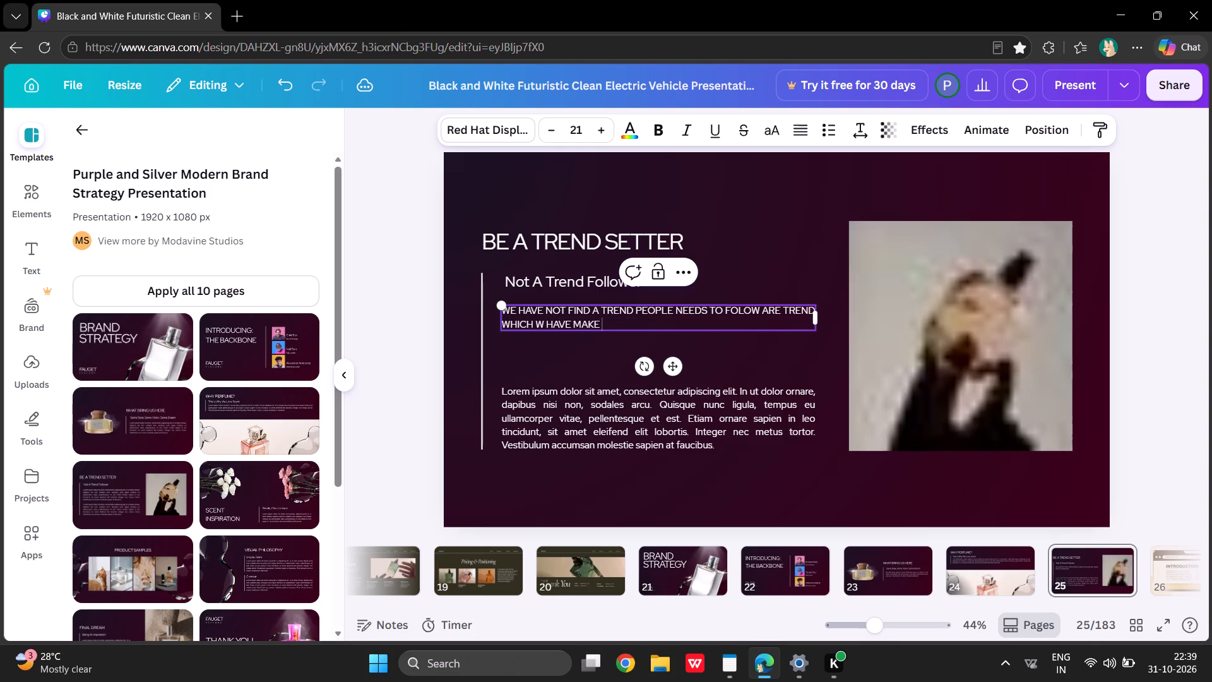
# Append "ALL PERFUME WHICH WE HAVE MAK THERE ARE 2,3 COPY OF ARE PERFUME" to the first "Be a Trend Setter" paragraph.
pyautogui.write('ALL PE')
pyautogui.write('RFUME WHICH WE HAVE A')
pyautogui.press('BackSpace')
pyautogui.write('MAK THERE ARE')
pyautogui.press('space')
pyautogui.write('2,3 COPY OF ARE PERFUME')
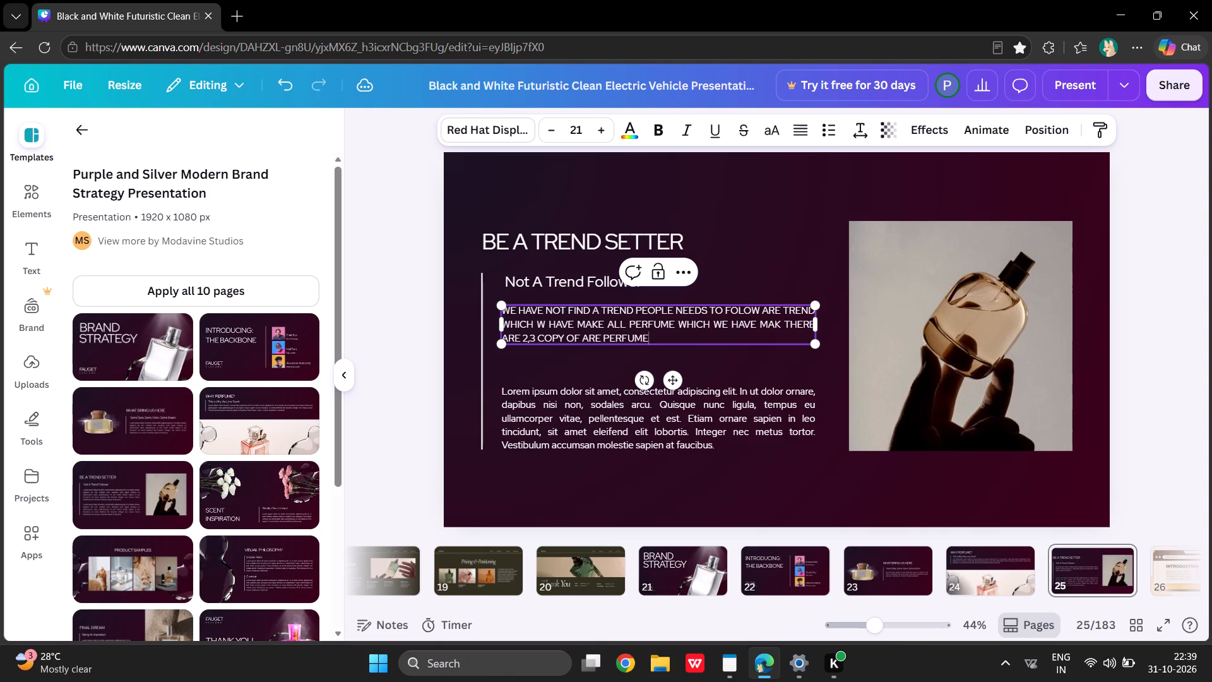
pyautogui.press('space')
# Finish the first paragraph with "BUT TEHY CANT MATCHD US BEACUSE OF ARE CHEMICLS ARE FULLY ORIGINAL AND NATURAL".
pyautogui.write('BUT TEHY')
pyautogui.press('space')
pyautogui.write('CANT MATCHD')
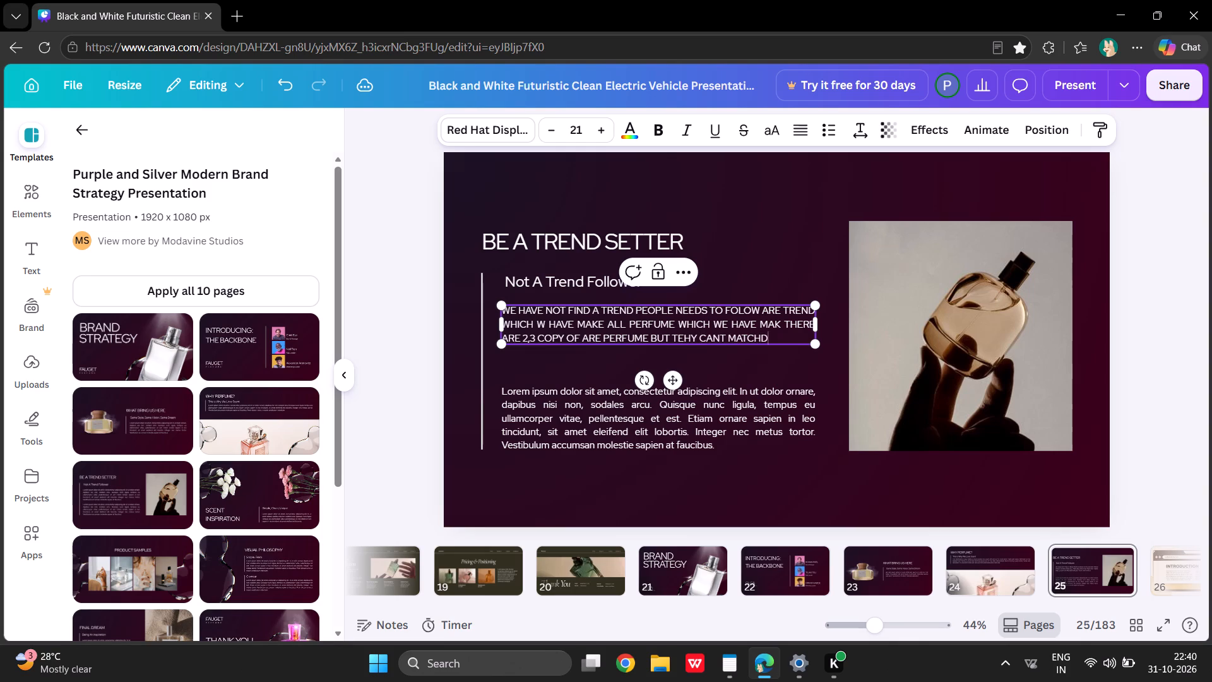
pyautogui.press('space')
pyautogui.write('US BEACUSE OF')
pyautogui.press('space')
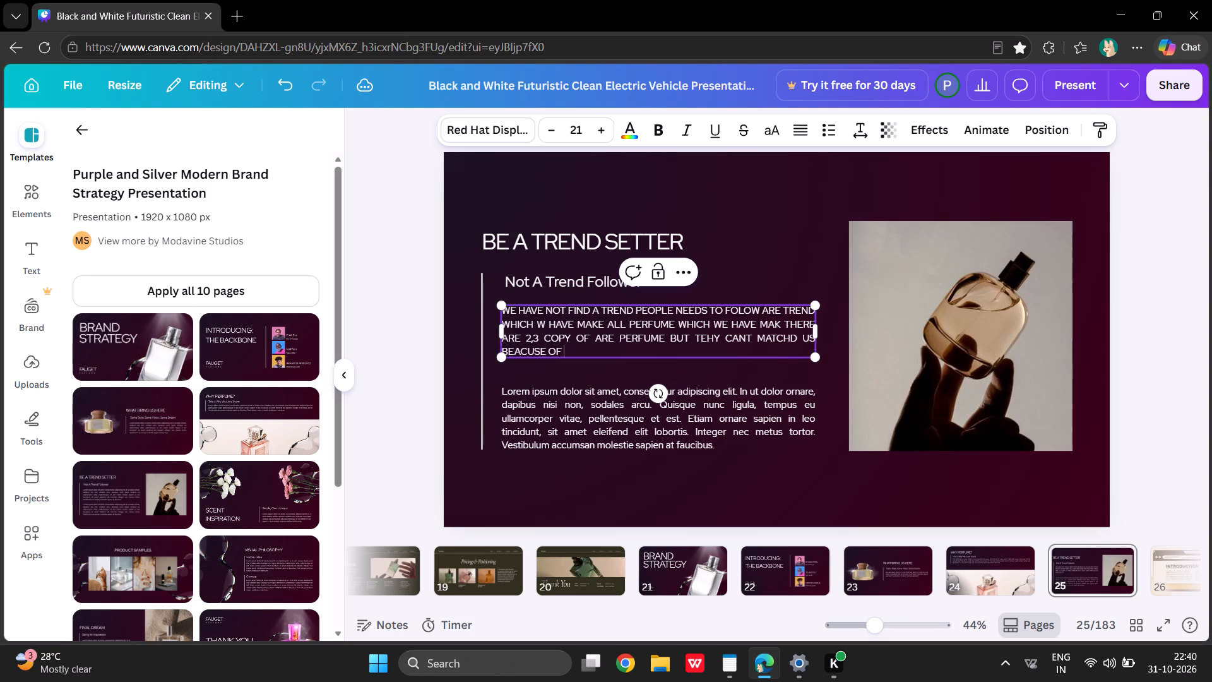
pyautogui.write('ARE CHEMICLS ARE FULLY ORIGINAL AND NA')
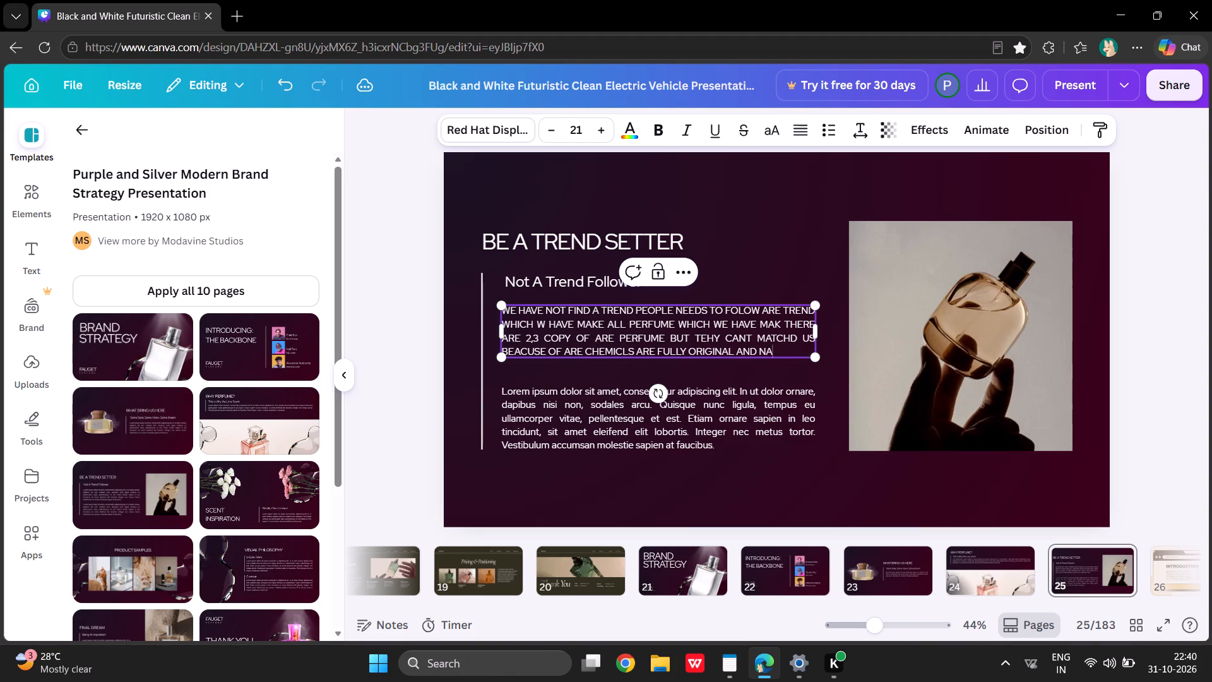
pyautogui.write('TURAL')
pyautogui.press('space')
# Replace the second placeholder paragraph with "WE HAVE MAKE HAWIS ICE WHICH THE ONE OF THE BEST COLLECTION OPTION IN EACH AND EVERY".
pyautogui.doubleClick(556, 426)
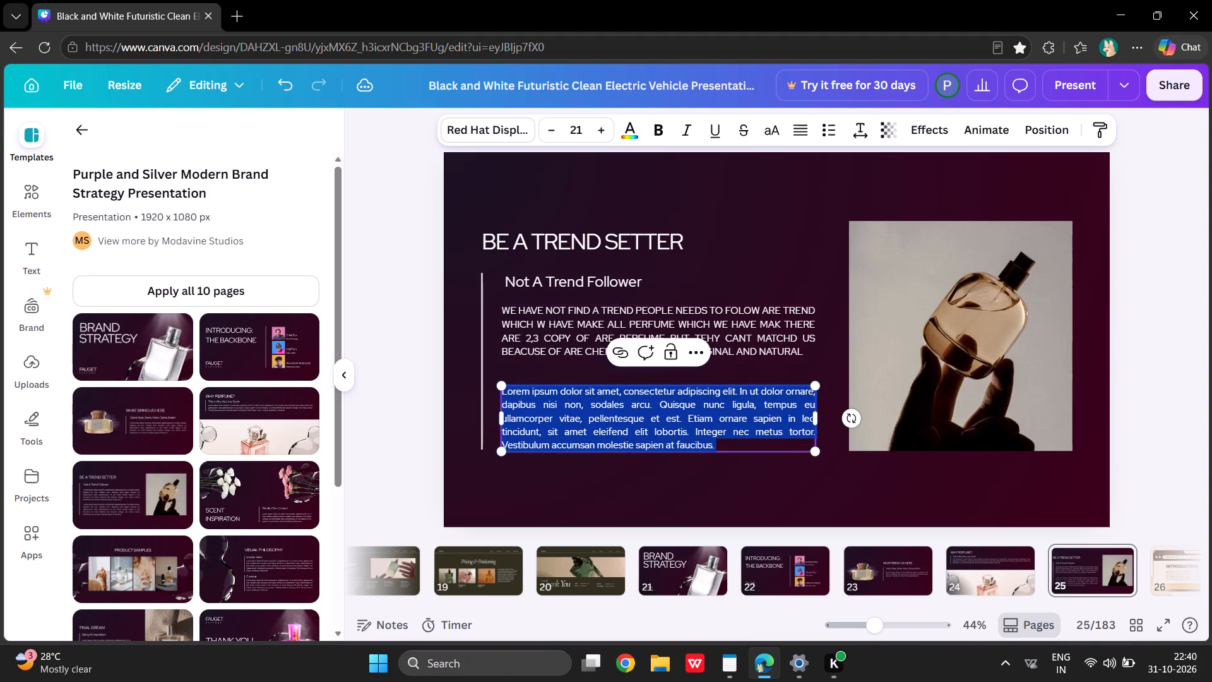
pyautogui.press('BackSpace')
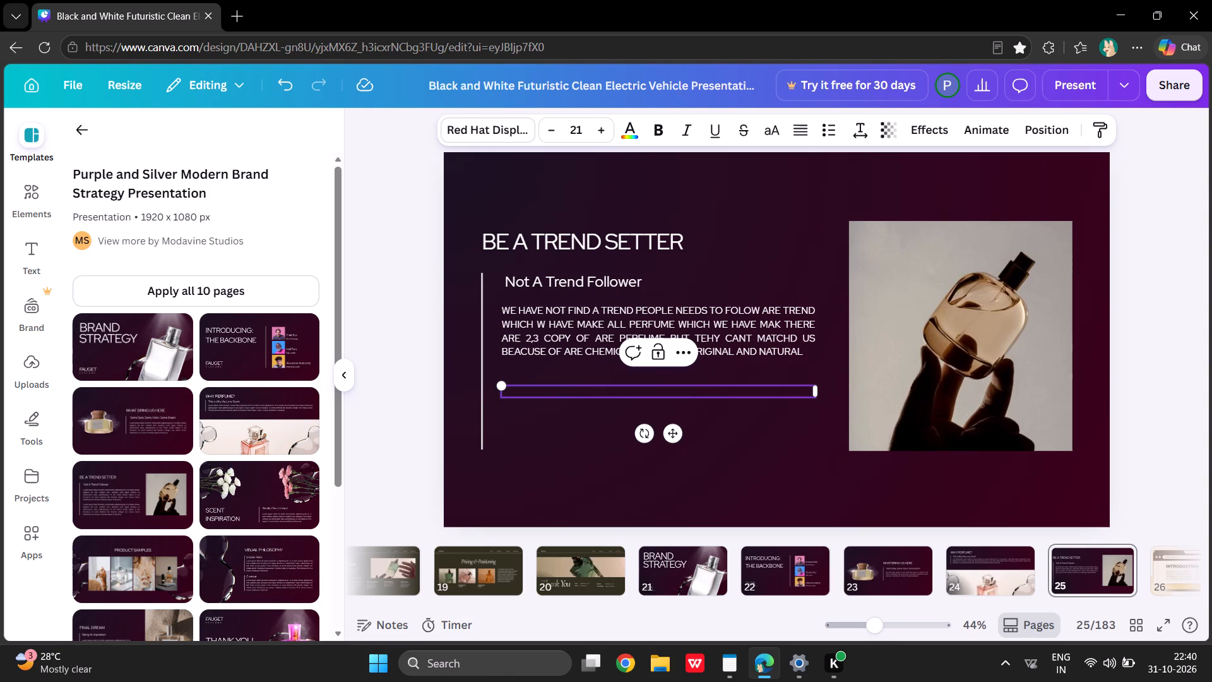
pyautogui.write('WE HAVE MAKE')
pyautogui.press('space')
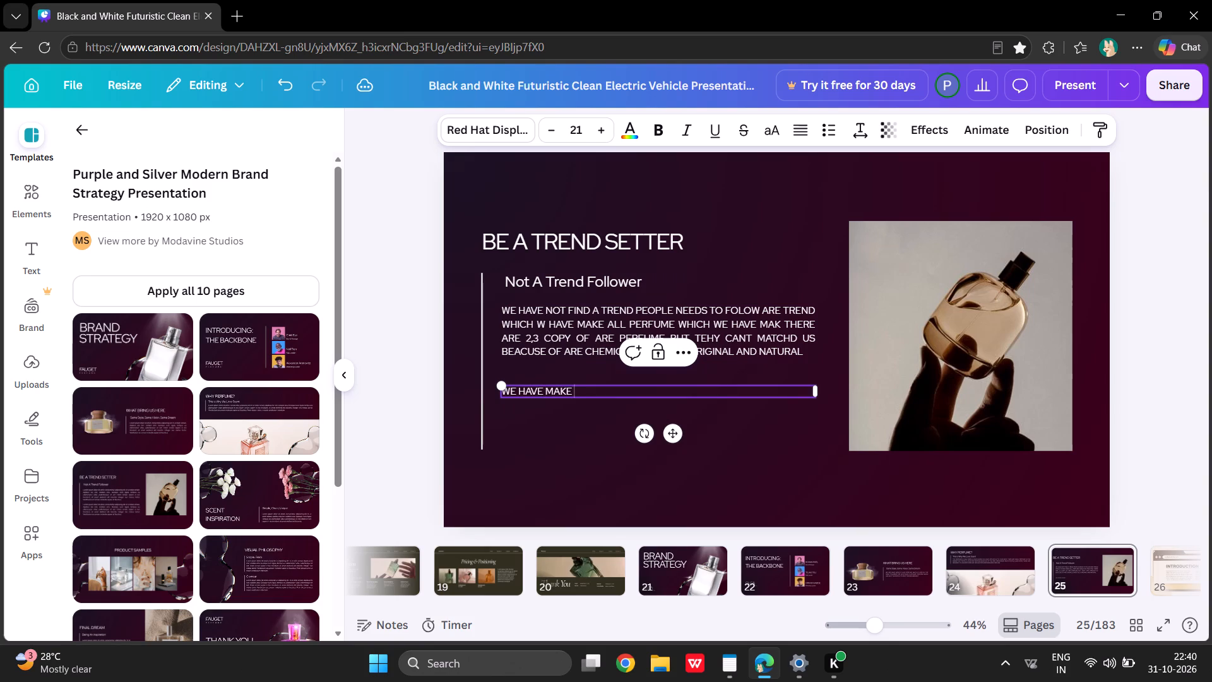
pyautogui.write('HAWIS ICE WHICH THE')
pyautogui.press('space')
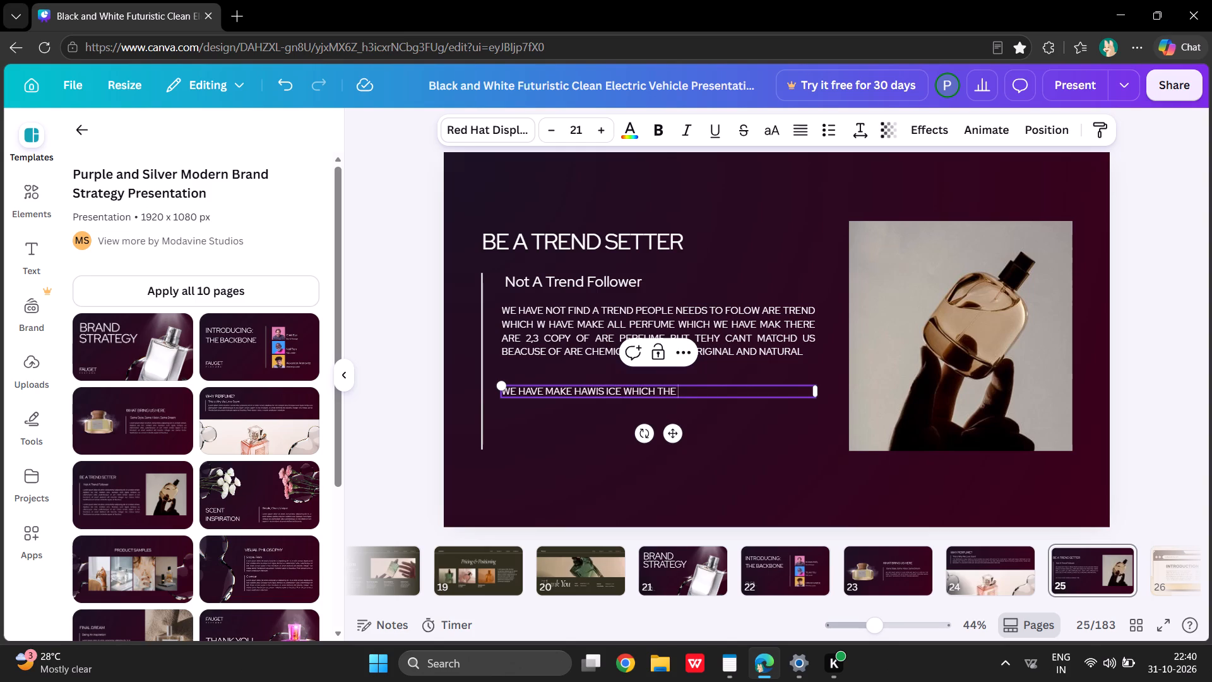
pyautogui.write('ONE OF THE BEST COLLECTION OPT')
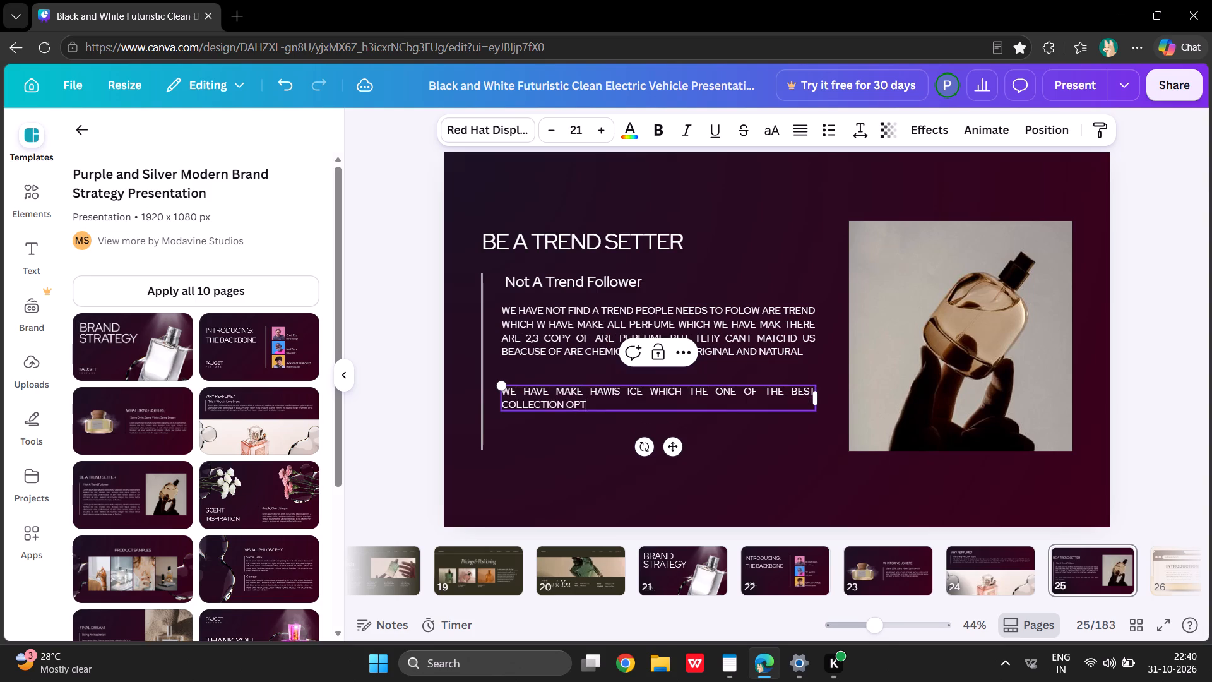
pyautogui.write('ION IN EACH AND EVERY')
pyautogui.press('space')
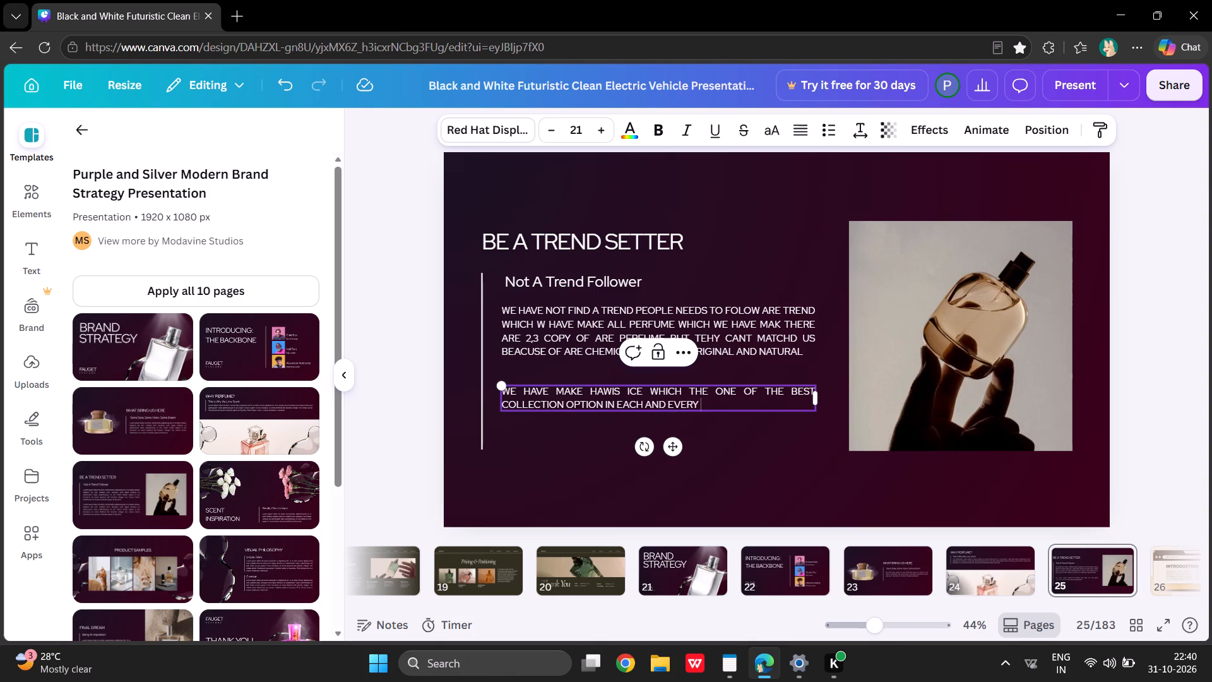
# Continue the second "Be a Trend Setter" paragraph with "MALE AND ALSO WOMEN COLLECTION THE SMELL WAS COLD".
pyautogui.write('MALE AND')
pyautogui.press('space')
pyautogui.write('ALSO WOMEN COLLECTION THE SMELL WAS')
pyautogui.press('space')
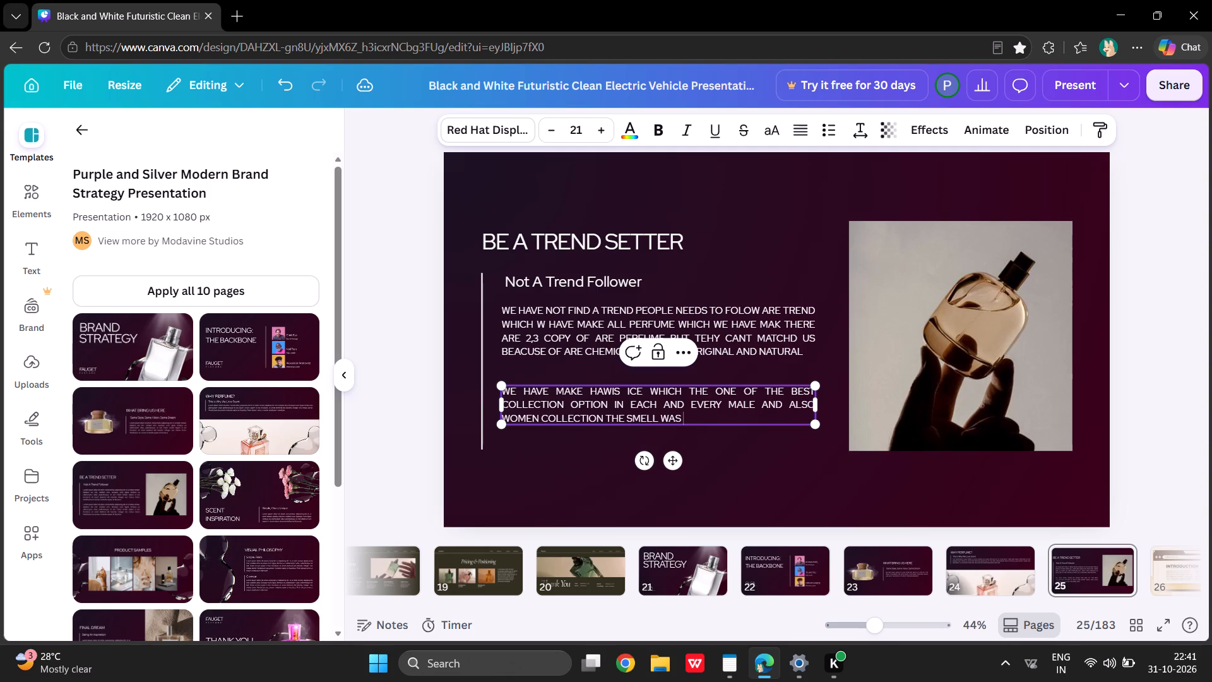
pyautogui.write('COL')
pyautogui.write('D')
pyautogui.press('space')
# Finish the second "Be a Trend Setter" paragraph with ",FRESS,AND SMELLS GOOD WHICH FEEL LIKE RAINING".
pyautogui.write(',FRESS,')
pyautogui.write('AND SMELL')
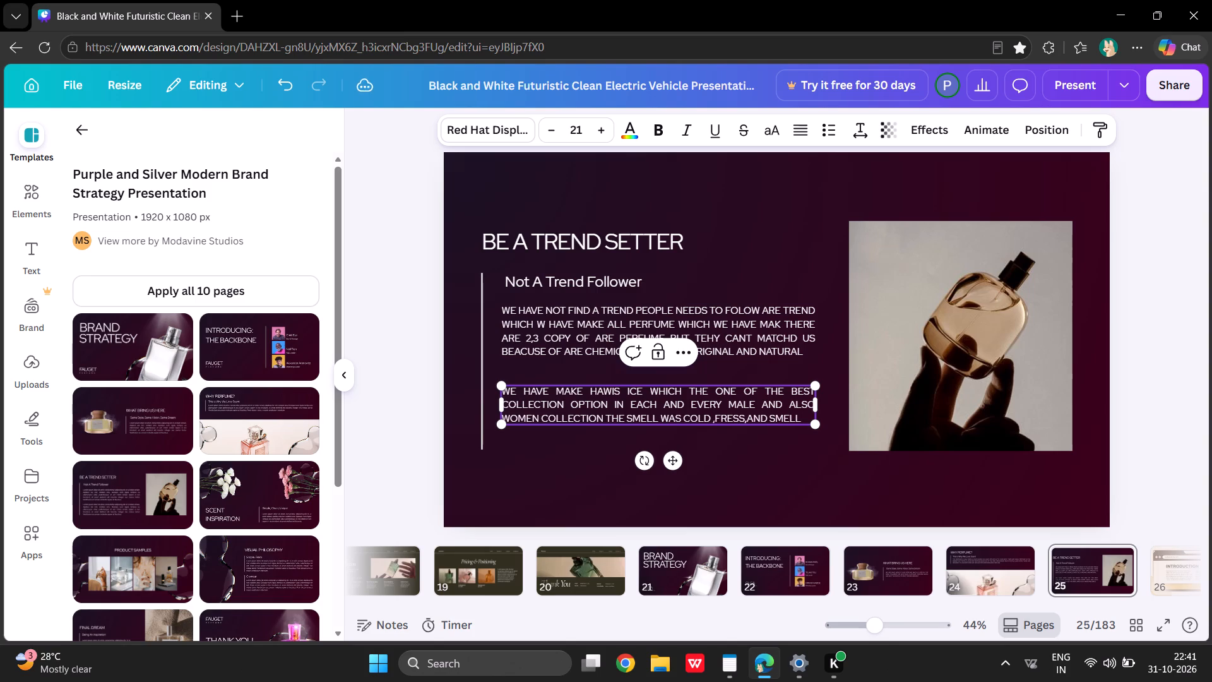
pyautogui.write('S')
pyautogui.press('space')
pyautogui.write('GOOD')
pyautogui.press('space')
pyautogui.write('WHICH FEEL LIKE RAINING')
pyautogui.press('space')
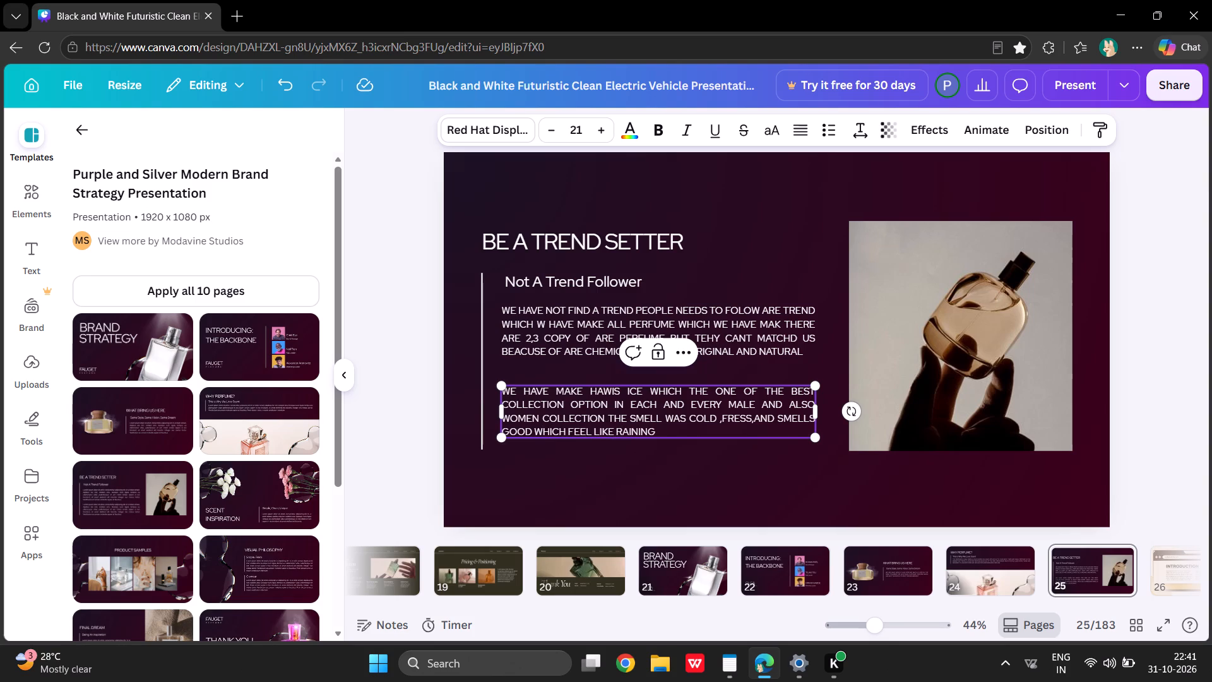
# Add the "Scent Inspiration" template as a new page.
pyautogui.click(242, 505)
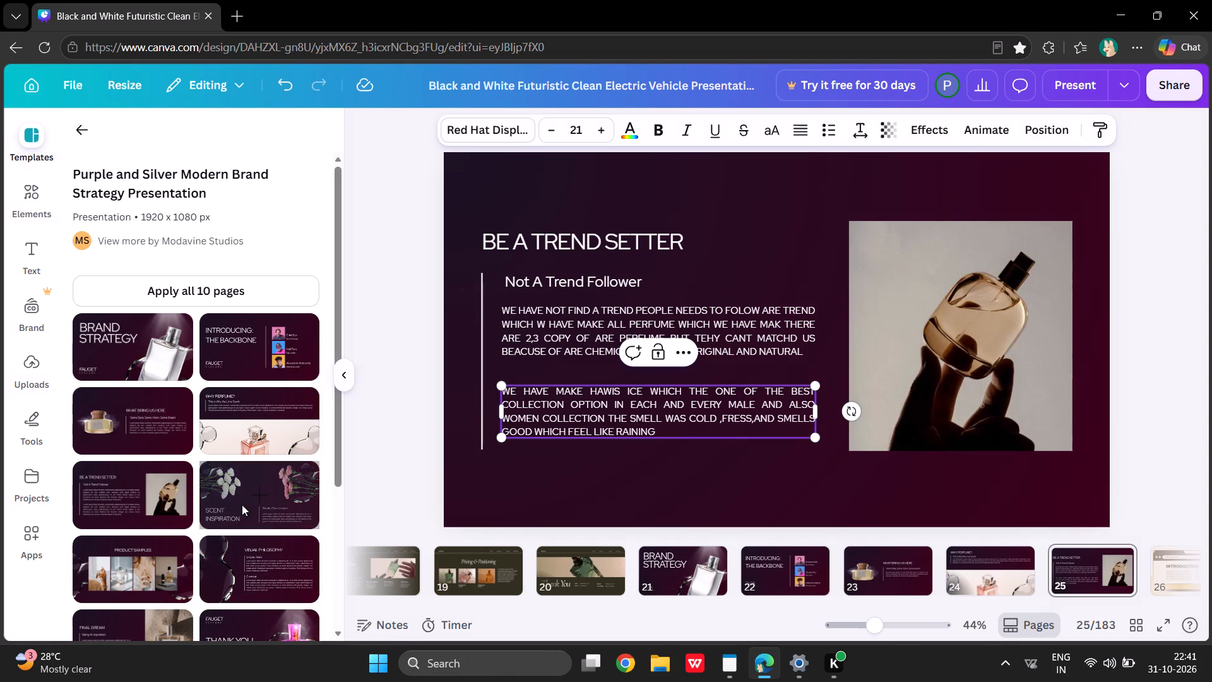
pyautogui.click(660, 397)
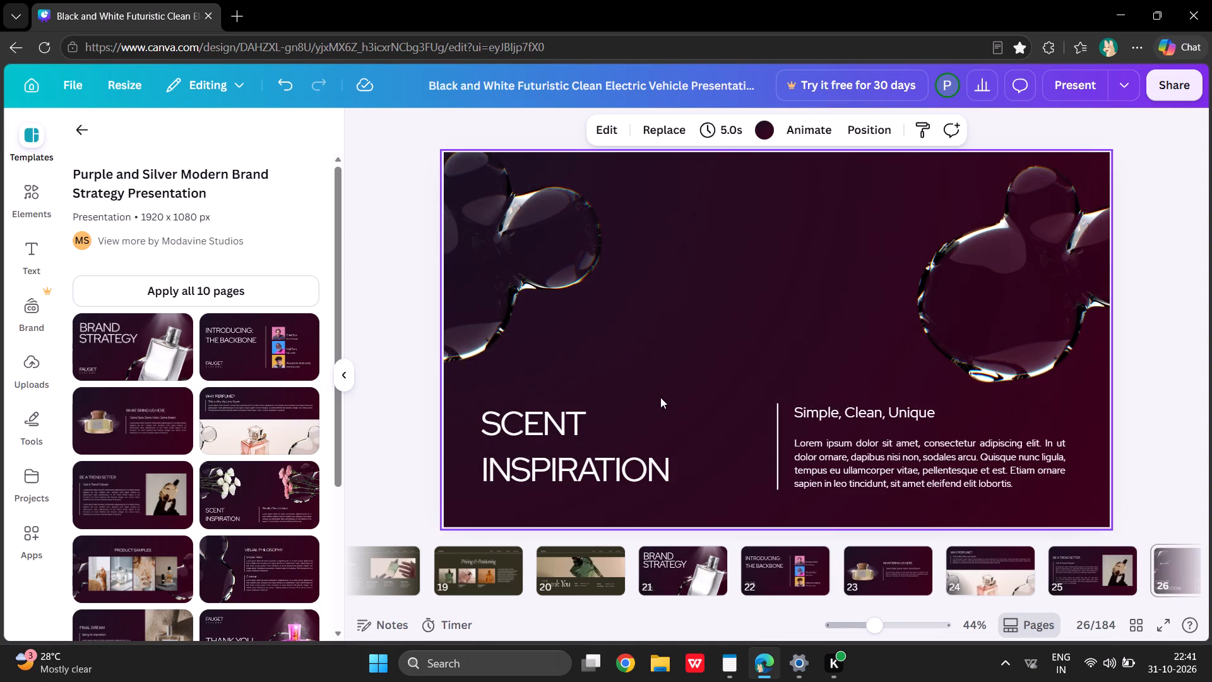
# Replace the placeholder paragraph under "Simple, Clean, Unique" with "WE HAVE ESTABLISH ARE BRAND IN THE 2020".
pyautogui.doubleClick(864, 441)
pyautogui.press('BackSpace')
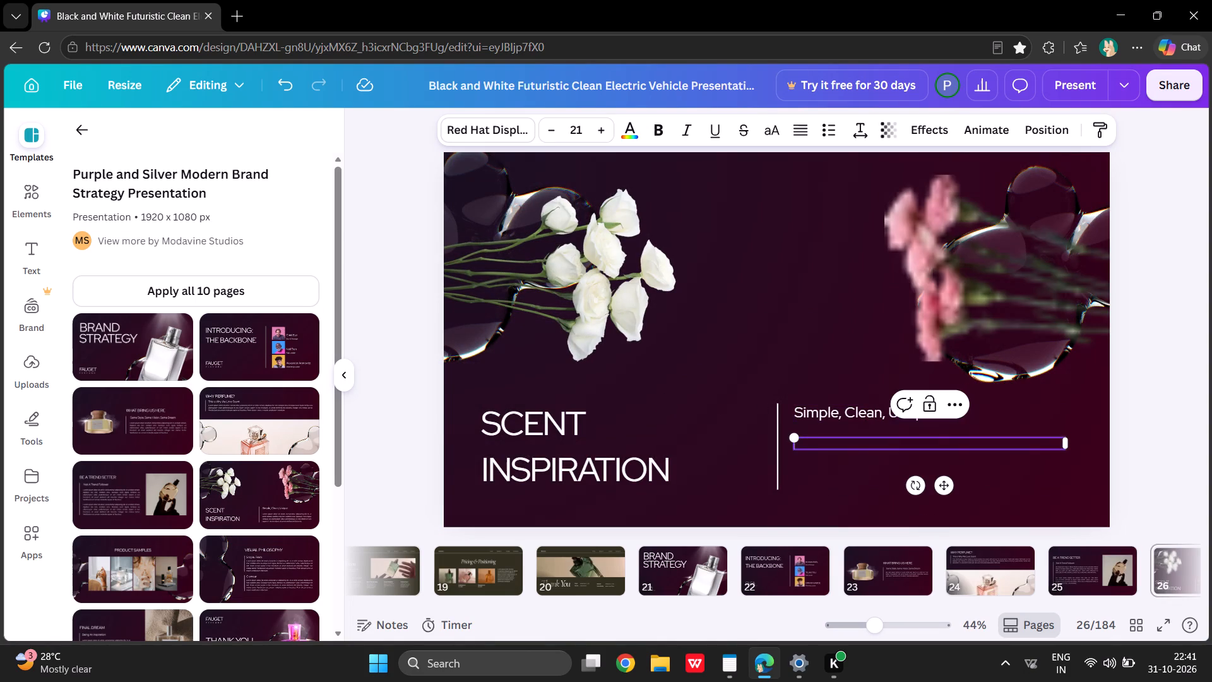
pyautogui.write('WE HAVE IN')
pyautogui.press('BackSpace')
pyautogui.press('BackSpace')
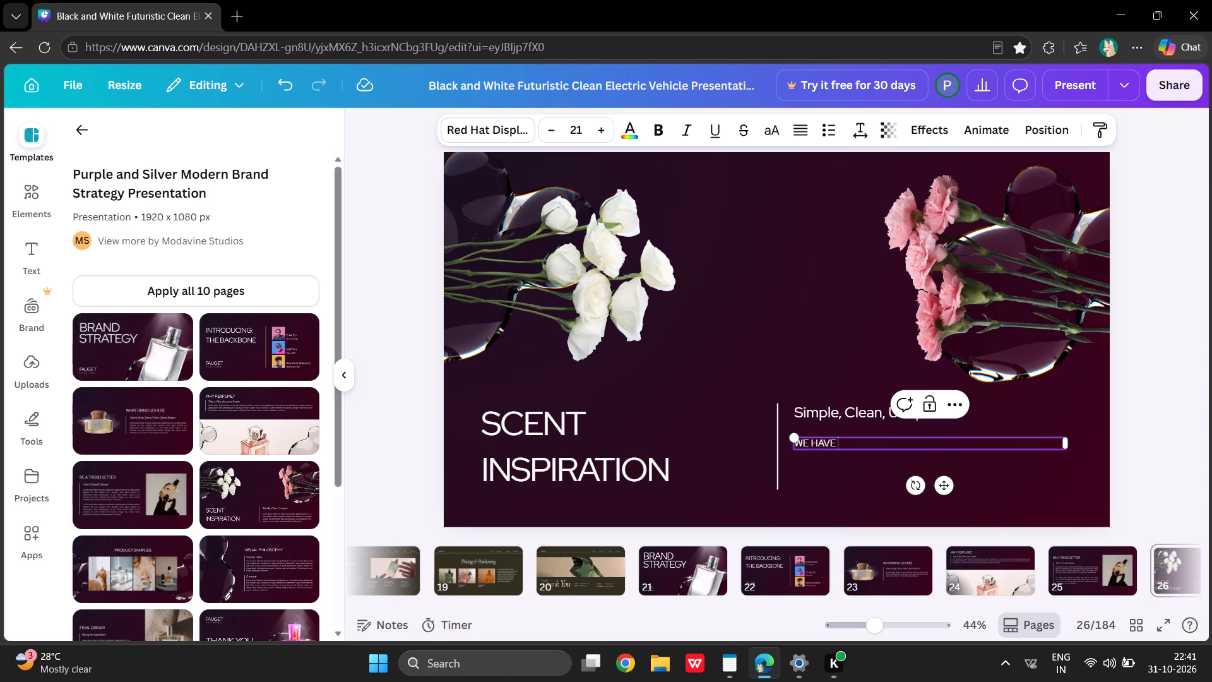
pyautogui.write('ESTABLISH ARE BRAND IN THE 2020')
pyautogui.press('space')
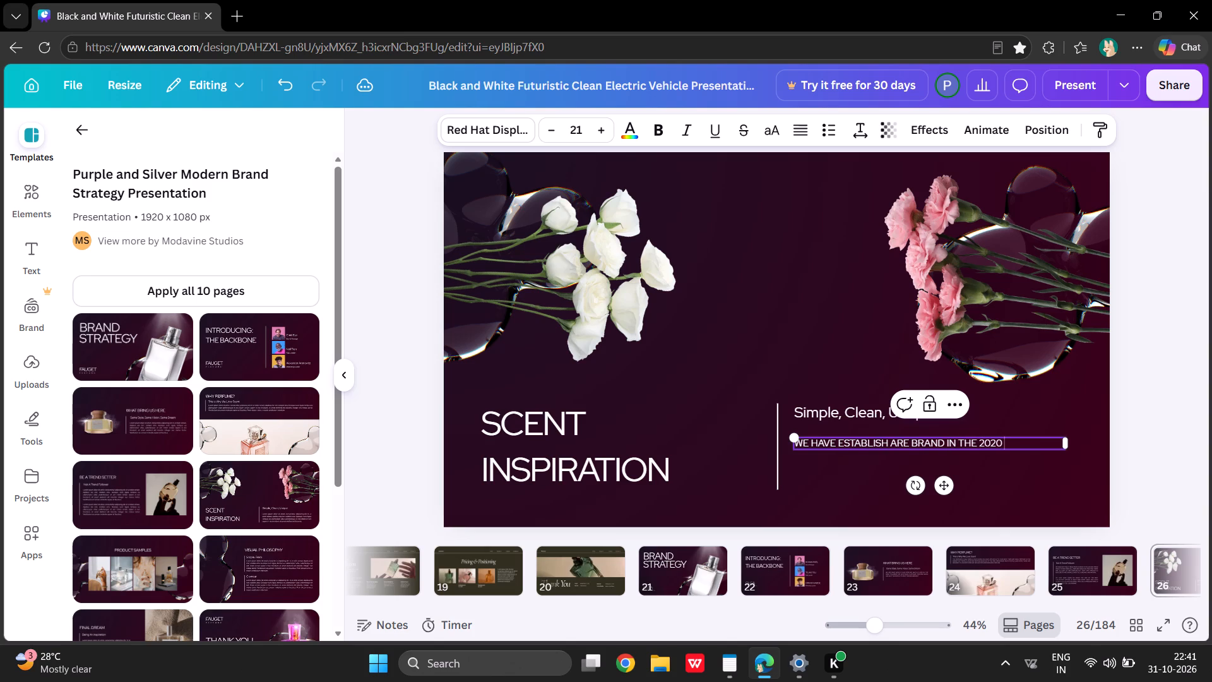
# Continue the "Simple, Clean, Unique" paragraph with "IN THHE TIME OF THE CORONA SO FIRTS WE CAN GATE RESPOSE SO".
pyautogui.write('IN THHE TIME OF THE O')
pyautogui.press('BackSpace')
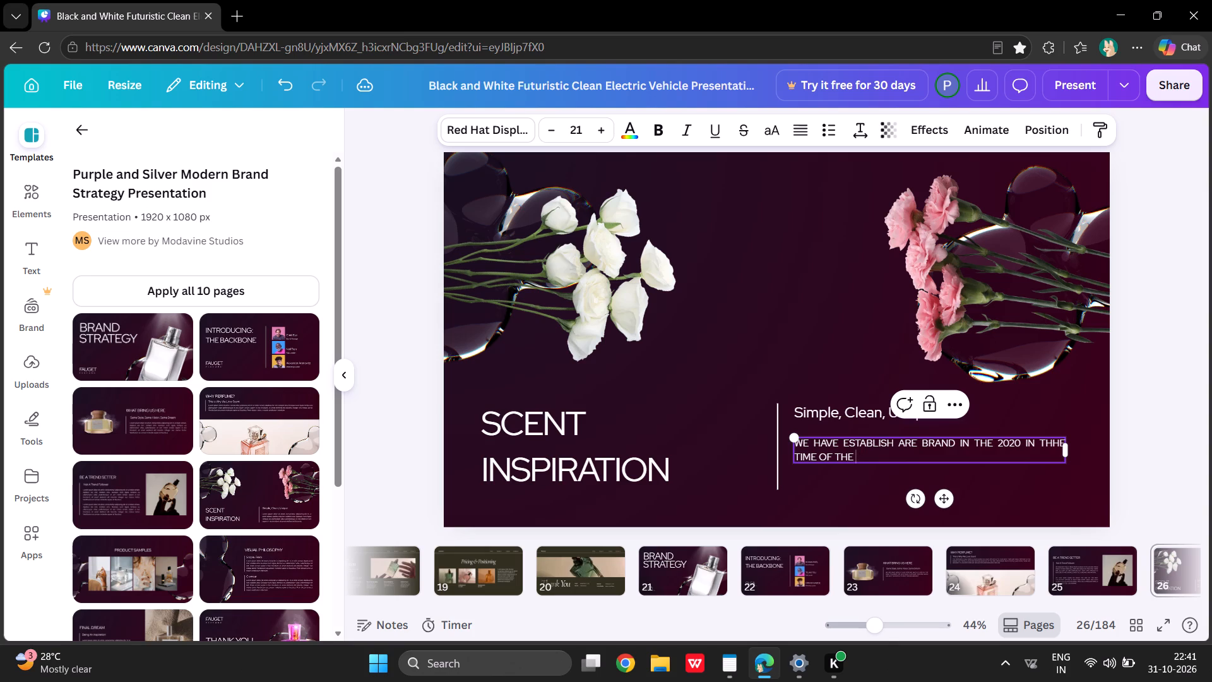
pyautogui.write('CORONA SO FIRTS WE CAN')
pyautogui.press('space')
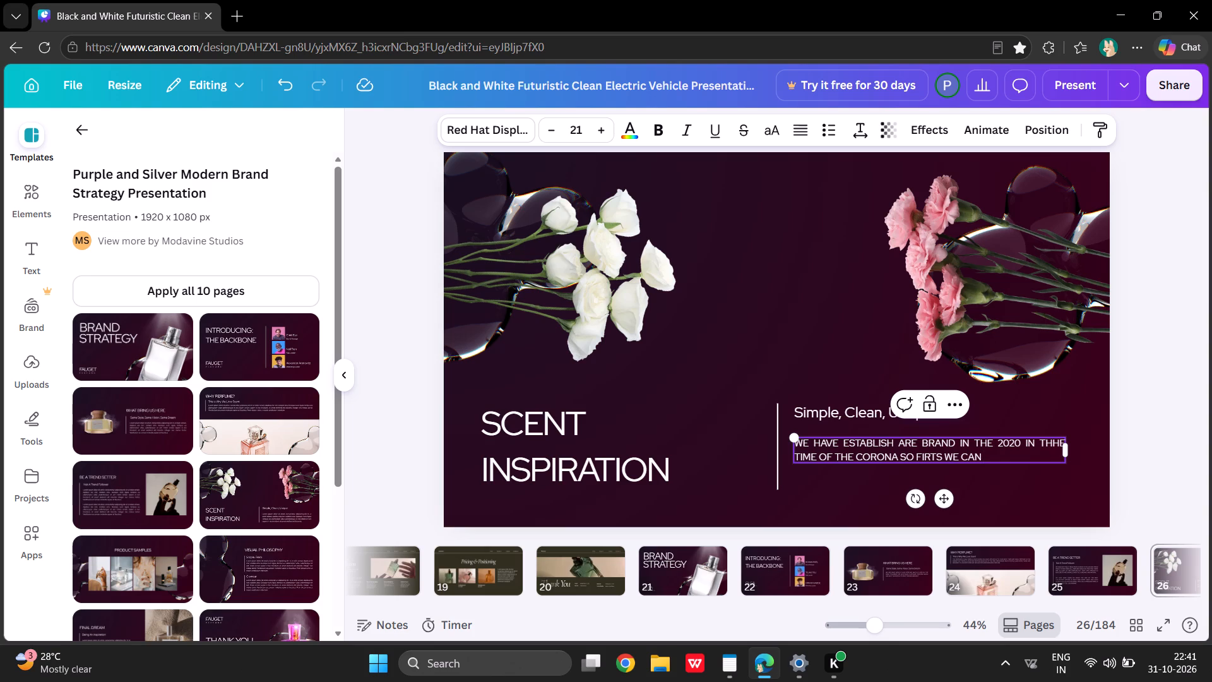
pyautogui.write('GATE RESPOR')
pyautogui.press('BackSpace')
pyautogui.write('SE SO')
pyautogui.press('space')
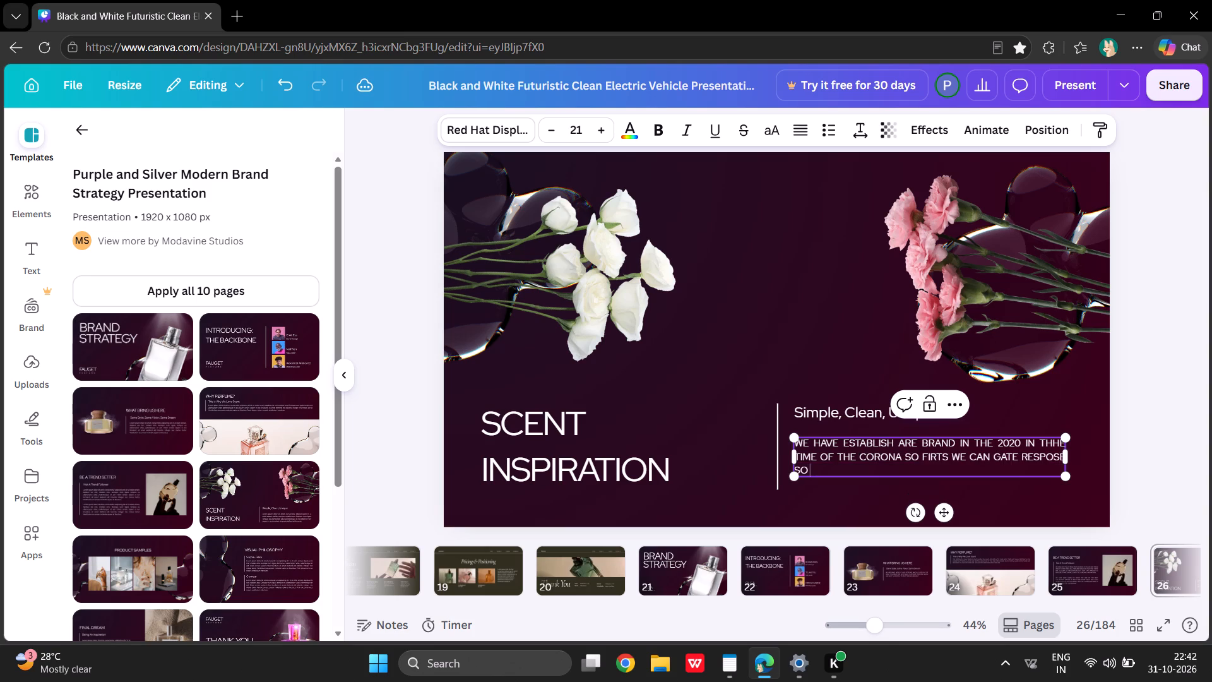
# Continue the "Simple, Clean, Unique" paragraph with "WE HAVE IN THE BACKRUPT".
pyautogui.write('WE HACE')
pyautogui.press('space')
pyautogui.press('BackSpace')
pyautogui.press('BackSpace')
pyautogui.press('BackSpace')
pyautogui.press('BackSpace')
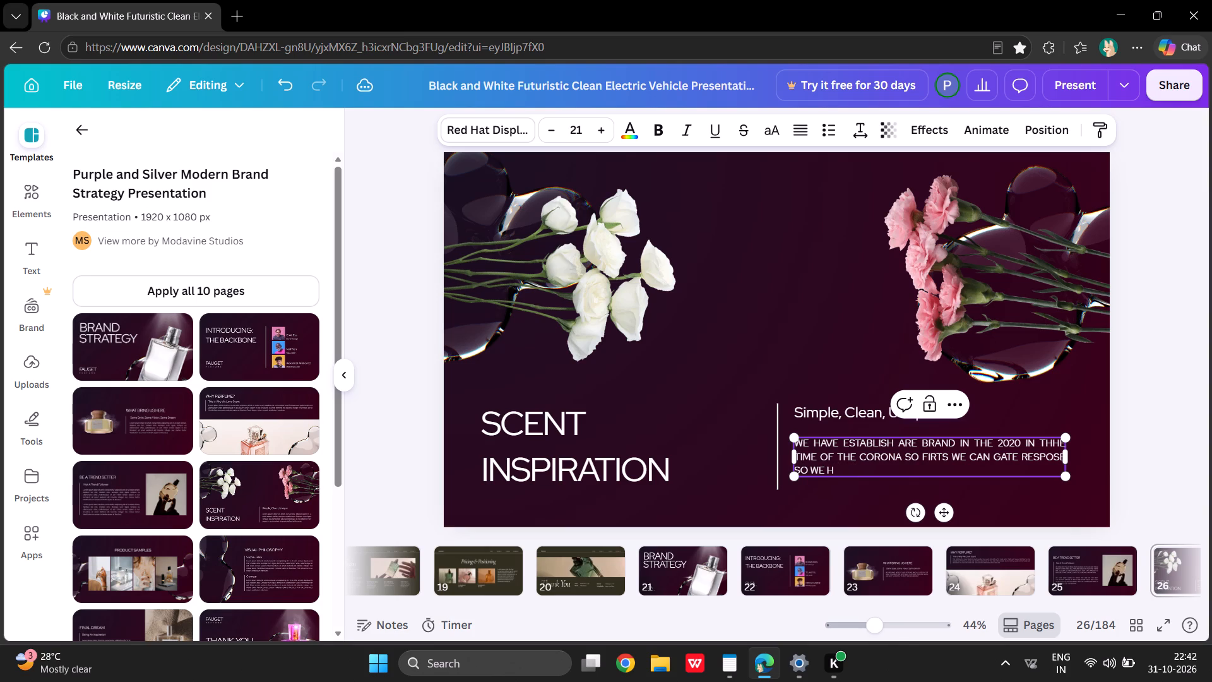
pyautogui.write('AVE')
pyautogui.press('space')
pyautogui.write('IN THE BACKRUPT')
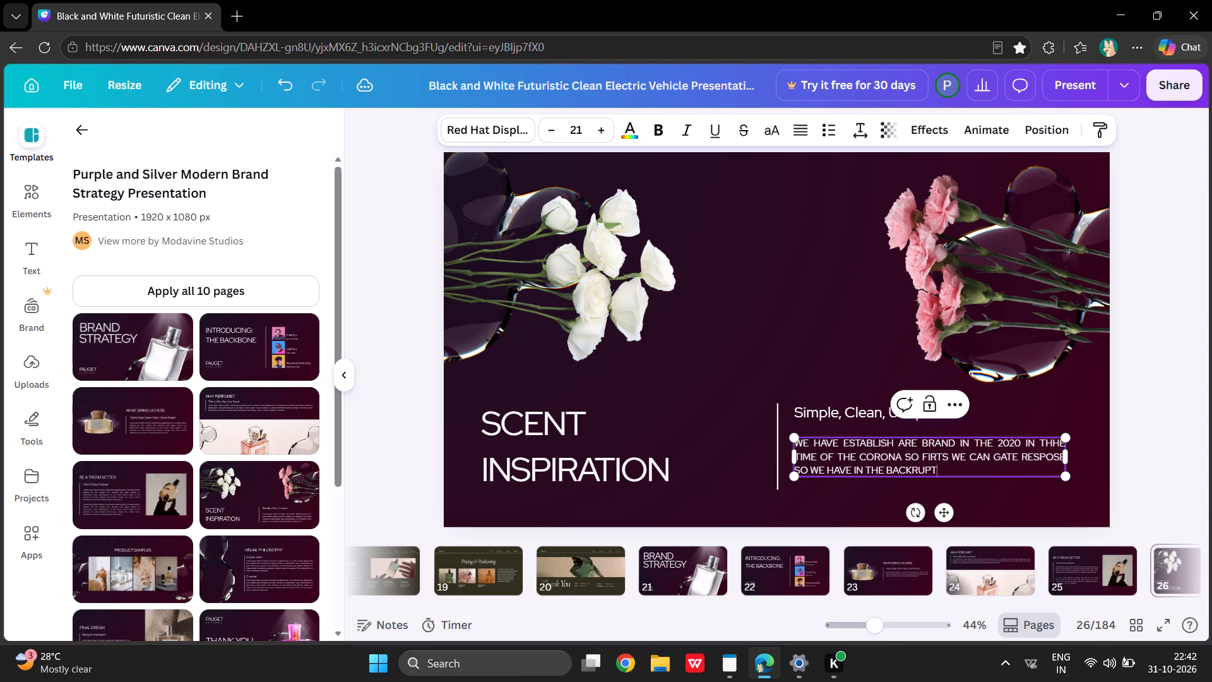
# Finish the "Simple, Clean, Unique" paragraph with "BUT IN JUST AFTER CORONA WE HAVE A PROFITABLE BUSSINESS".
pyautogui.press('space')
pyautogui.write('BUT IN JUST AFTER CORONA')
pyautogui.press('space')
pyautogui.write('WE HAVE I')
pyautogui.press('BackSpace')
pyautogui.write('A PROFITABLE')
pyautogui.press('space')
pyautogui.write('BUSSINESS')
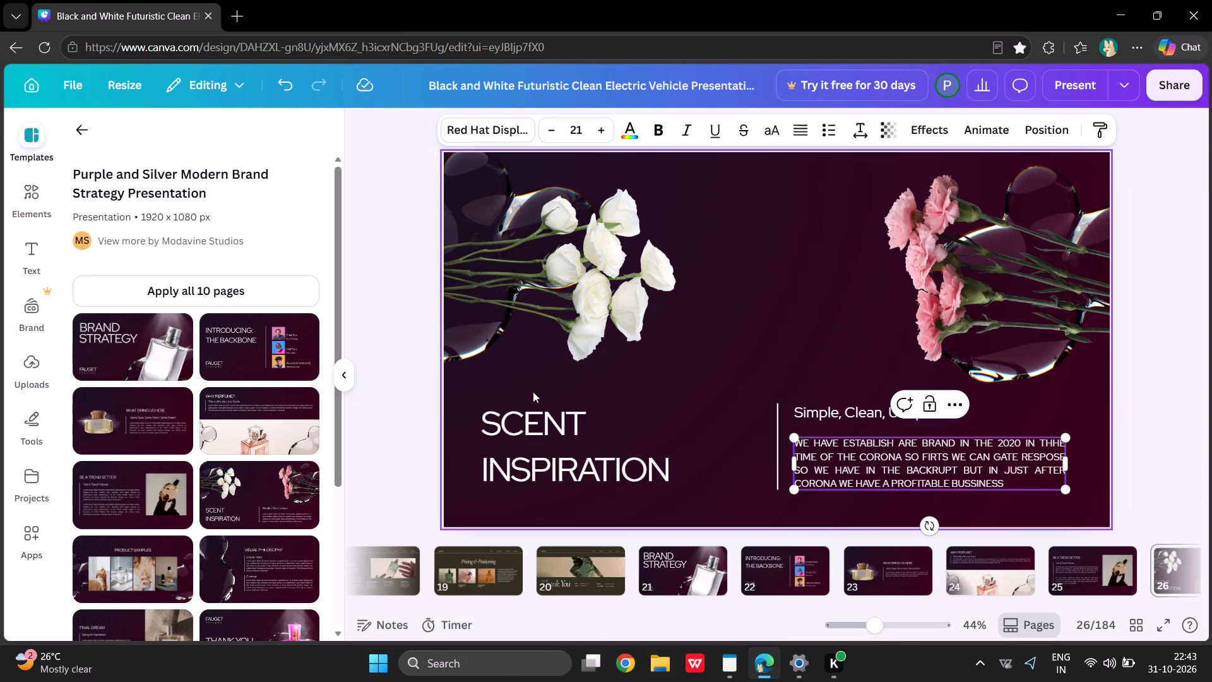
# Add the "Product Samples" template as a new page after the "Scent Inspiration" page.
pyautogui.scroll(-1, 198, 515)
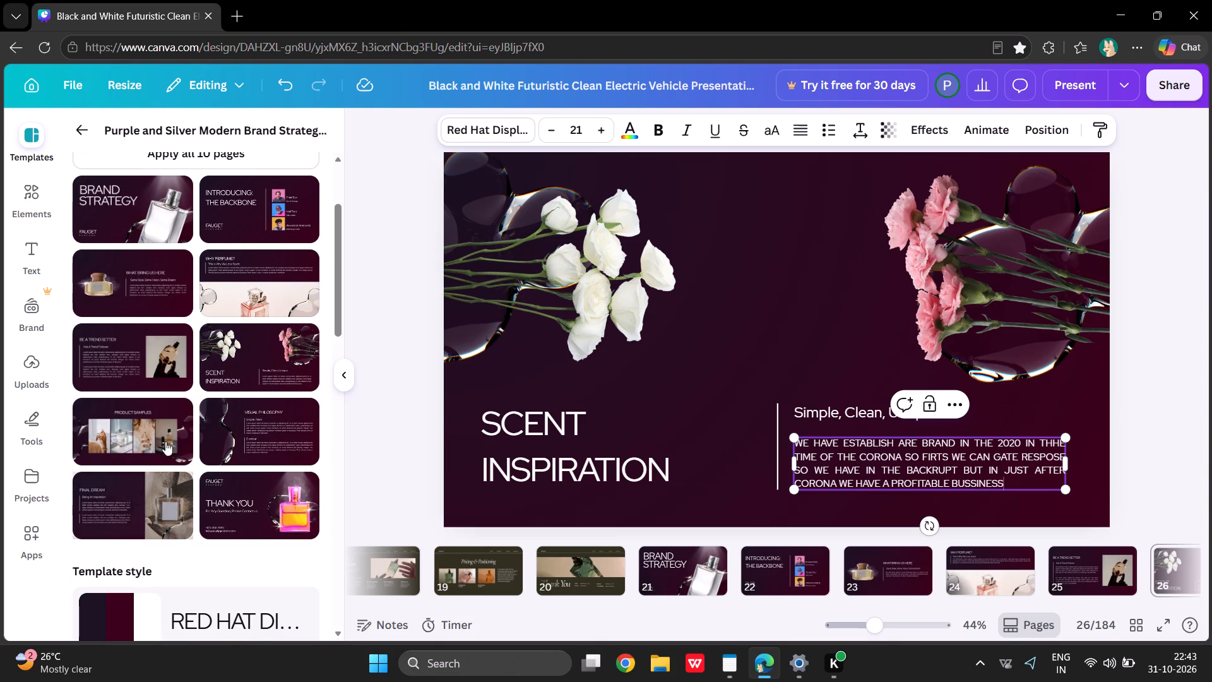
pyautogui.click(143, 422)
pyautogui.click(693, 399)
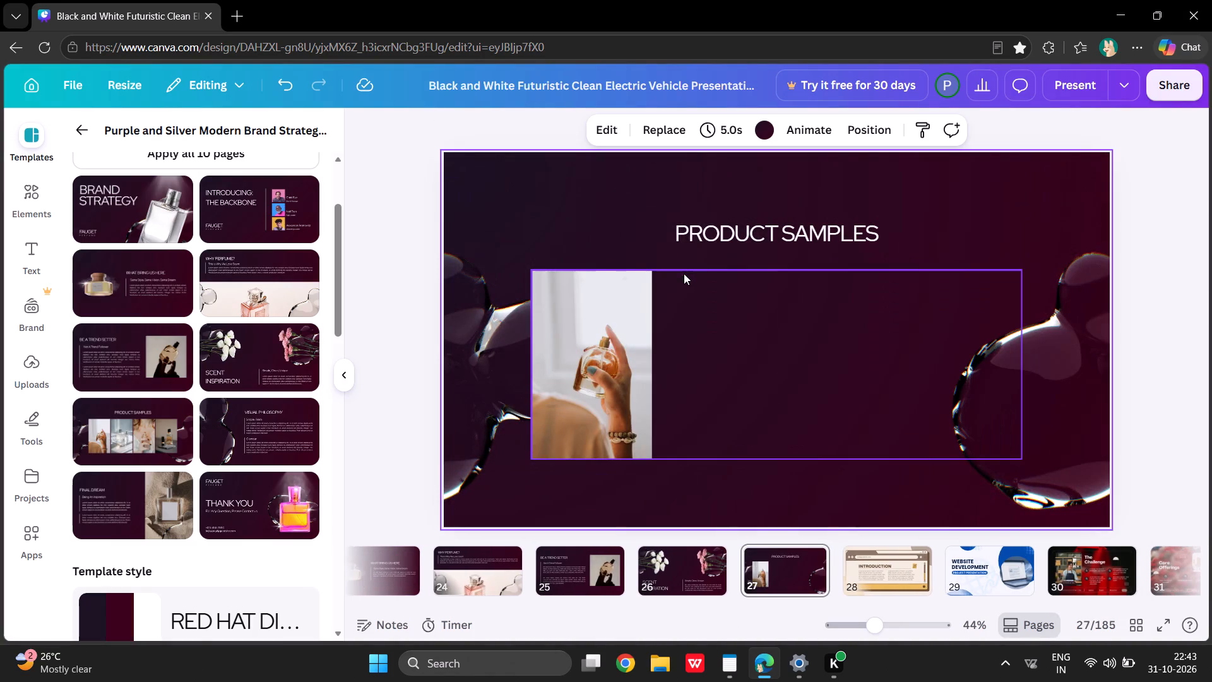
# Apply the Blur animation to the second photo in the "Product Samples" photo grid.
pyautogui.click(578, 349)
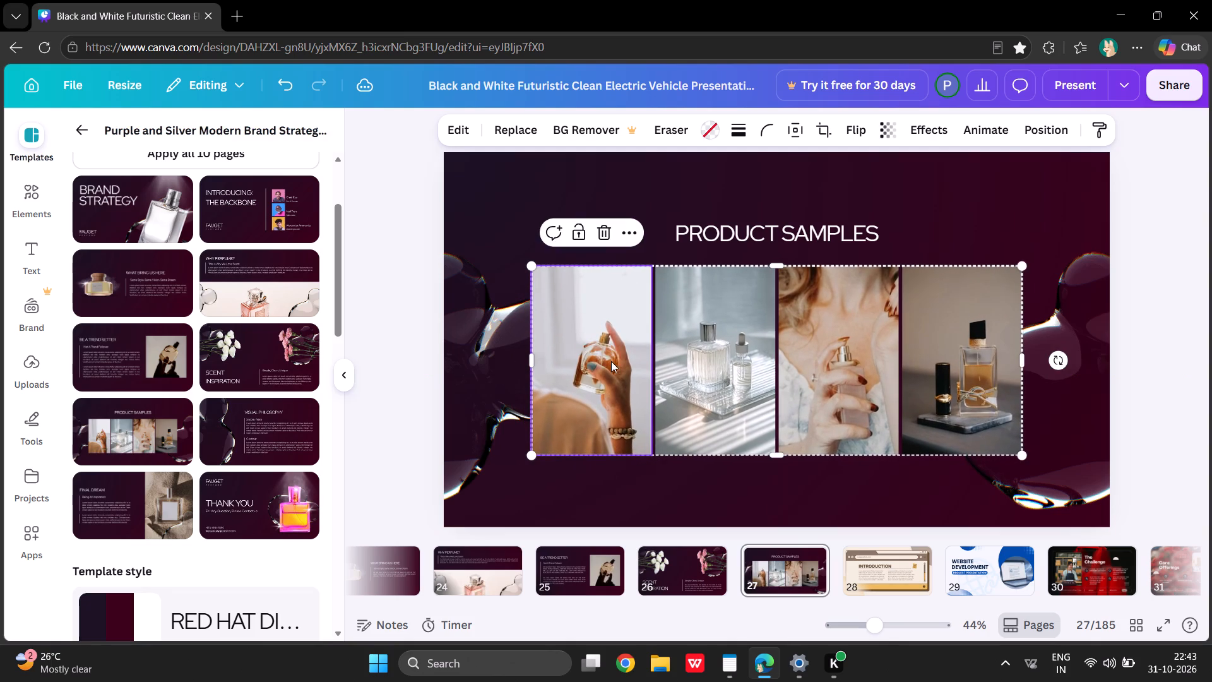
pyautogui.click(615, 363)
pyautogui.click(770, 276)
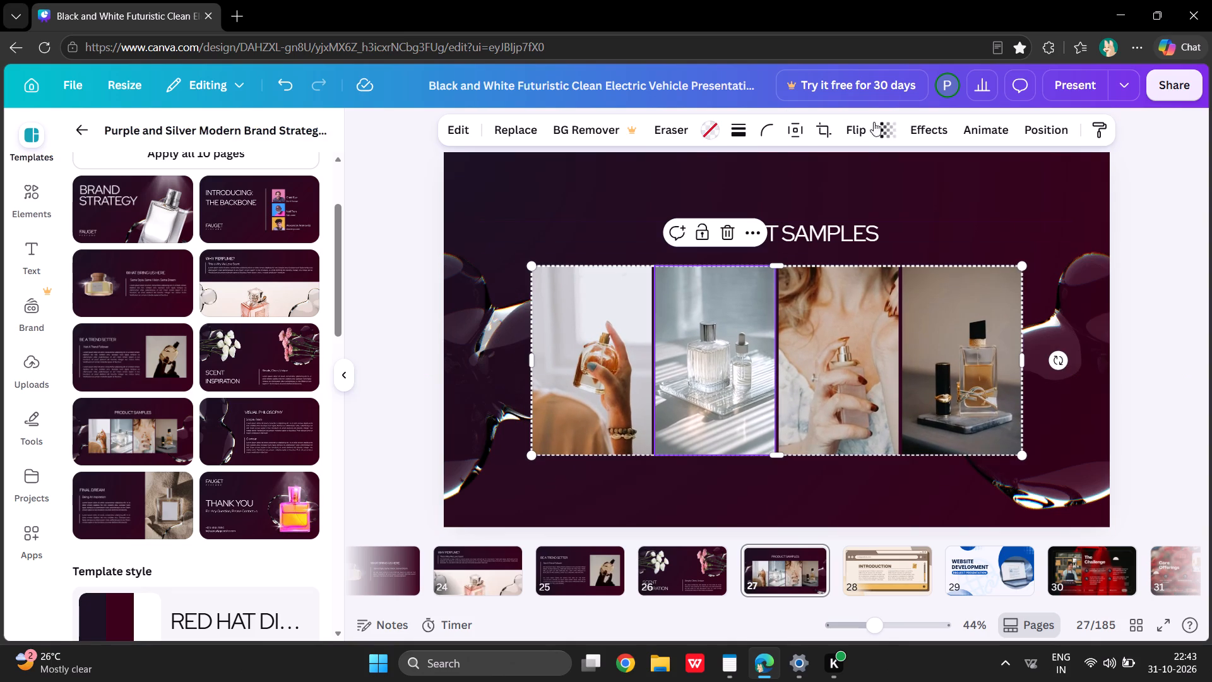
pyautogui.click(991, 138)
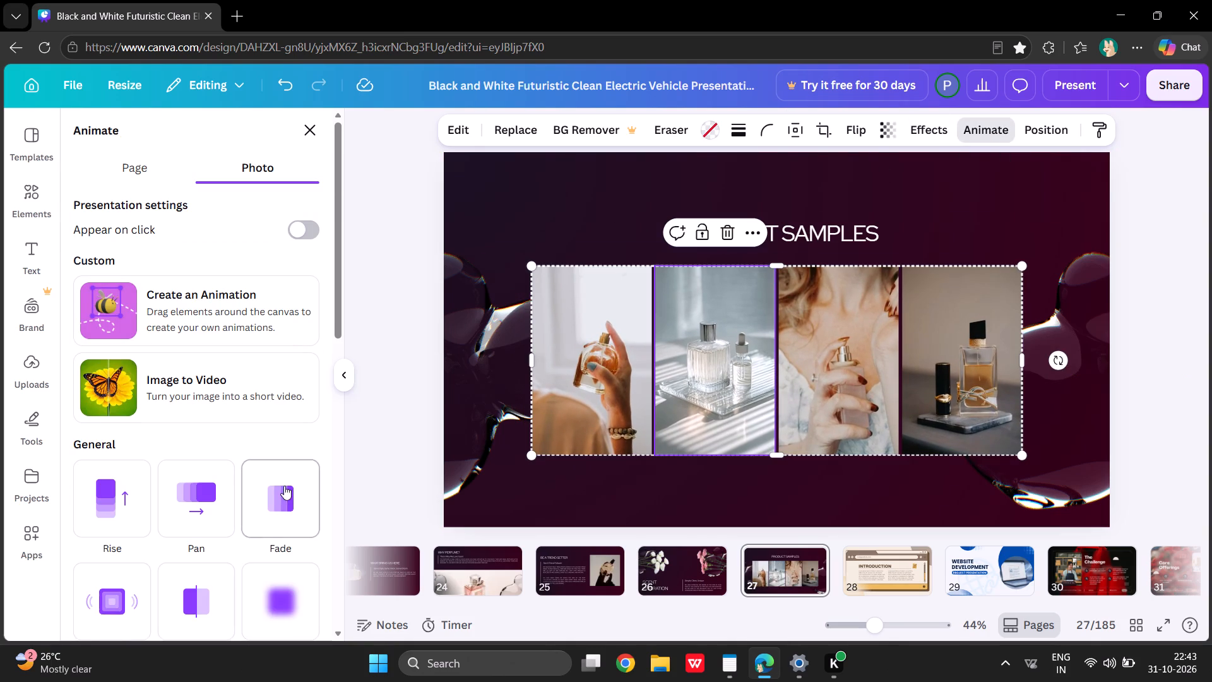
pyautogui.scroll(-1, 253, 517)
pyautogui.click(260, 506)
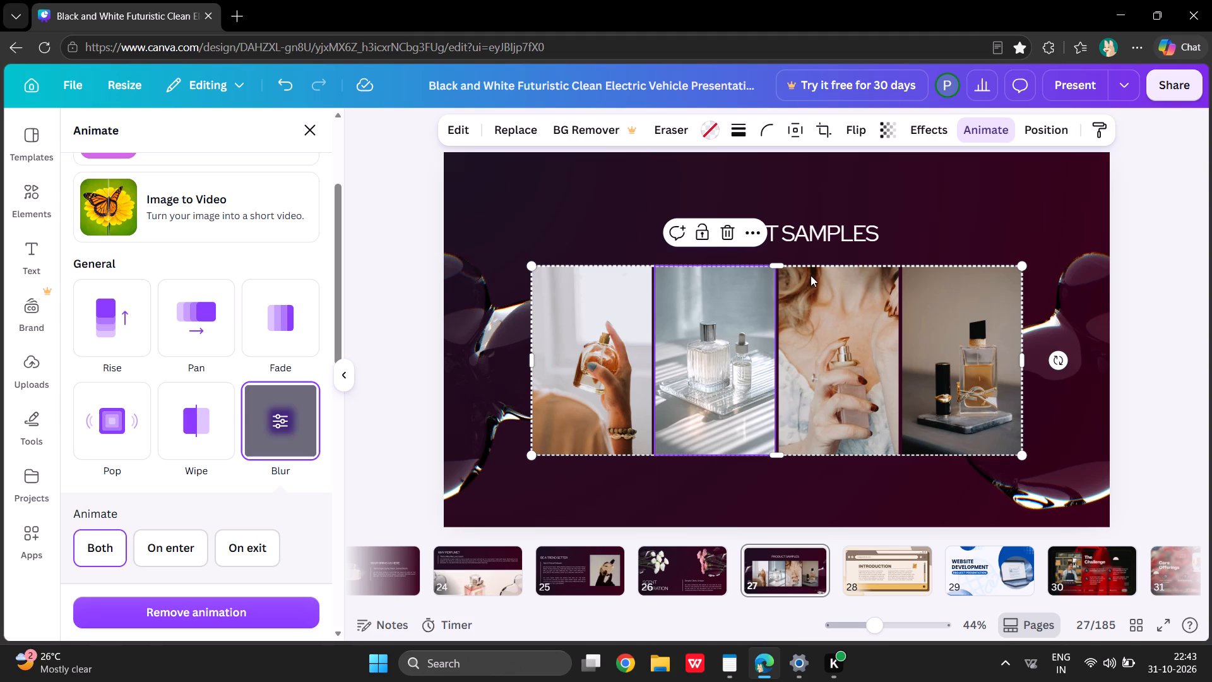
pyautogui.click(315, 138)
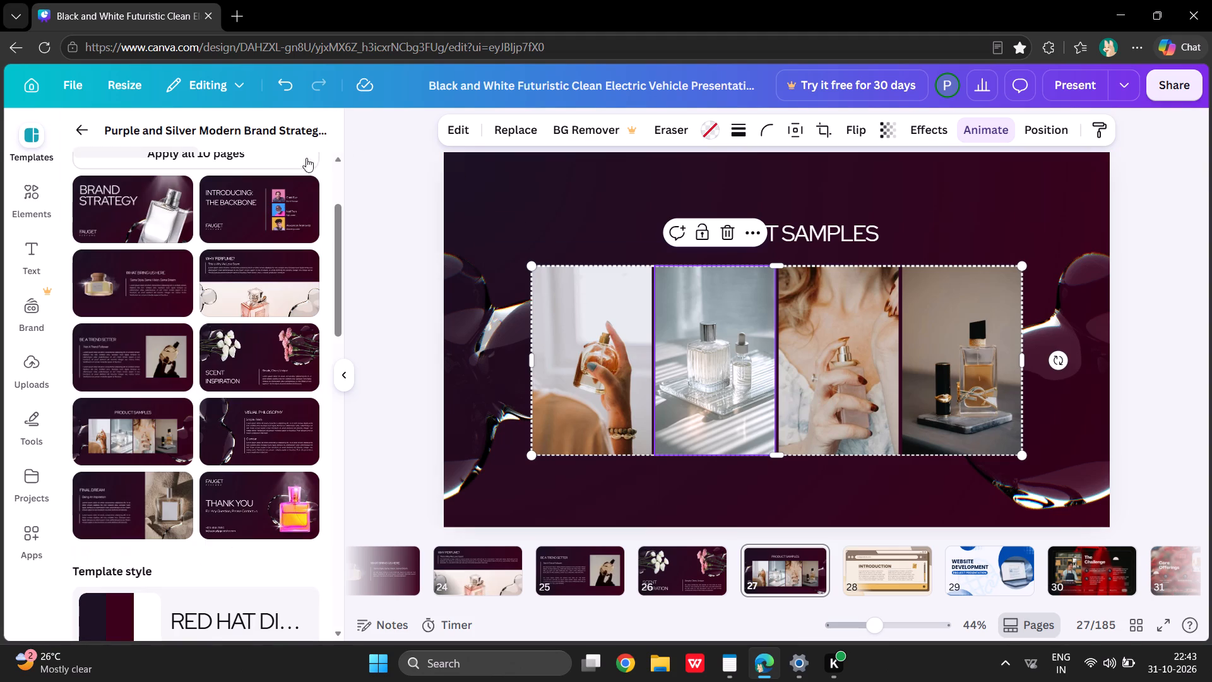
# Apply the "Visual Philosophy" template to the current page 27.
pyautogui.click(253, 401)
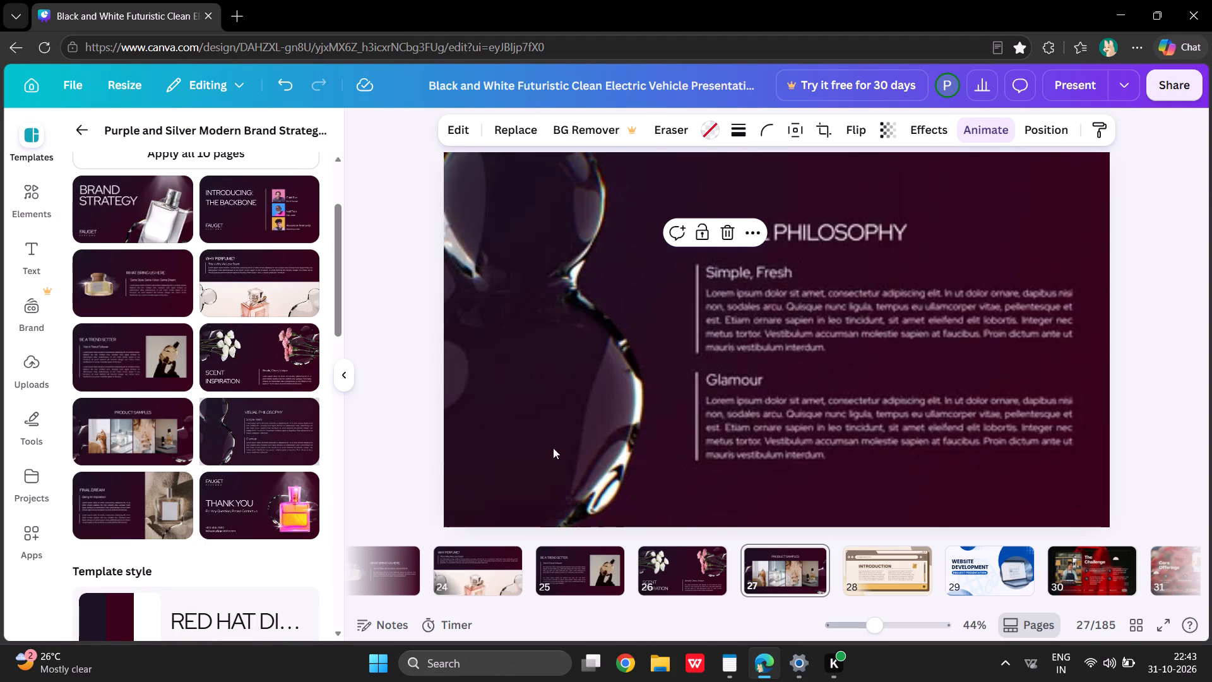
# Replace the placeholder paragraph under "Simple, Fresh" with "JUST LIKE I SAID WE HAVE FULLY DEPENDED ON THE PHILOSOPHER AS PER THEIR SUGGESTION".
pyautogui.doubleClick(755, 315)
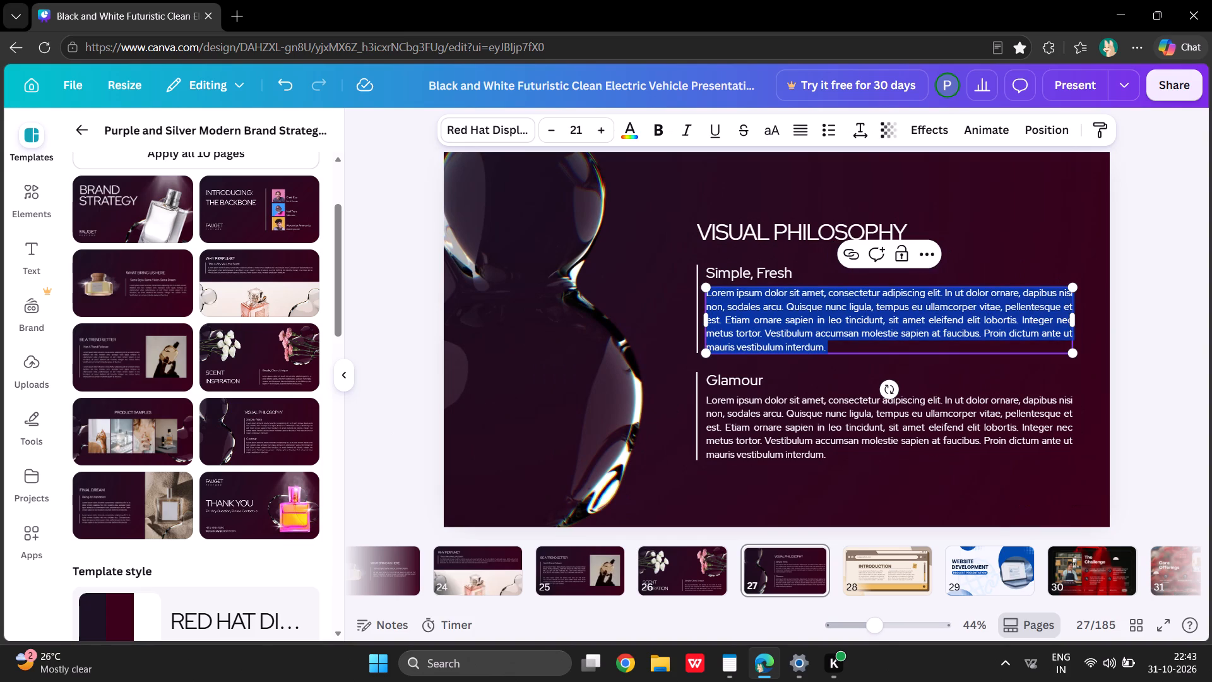
pyautogui.press('BackSpace')
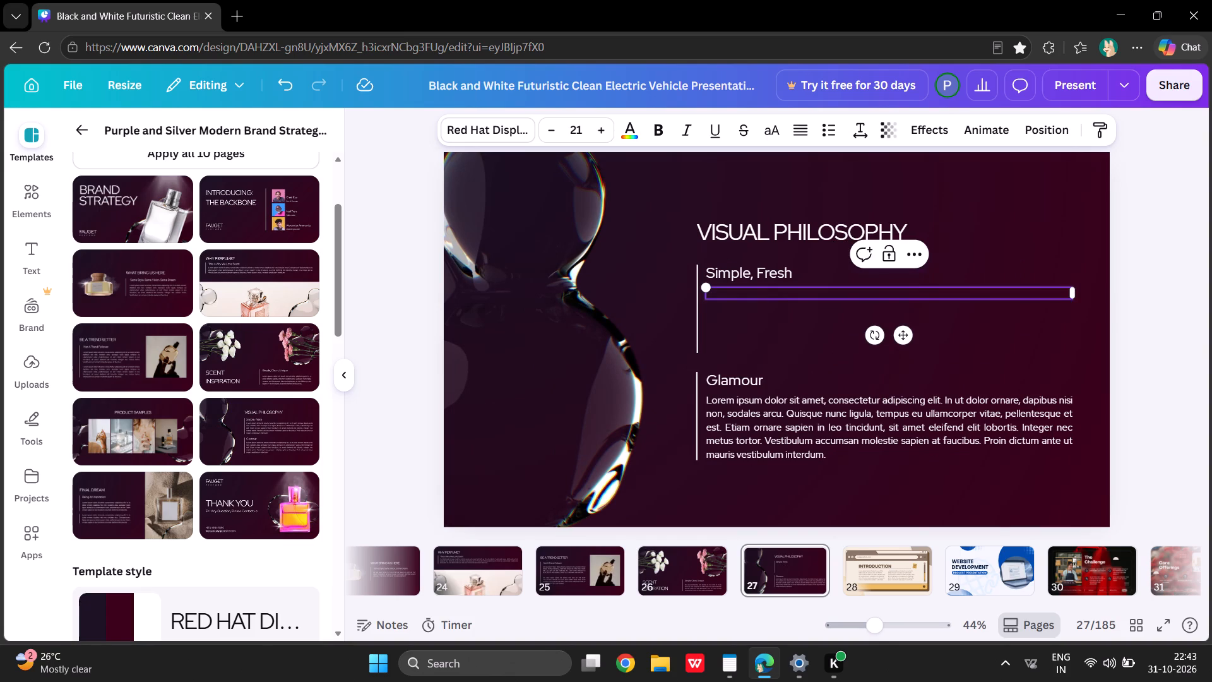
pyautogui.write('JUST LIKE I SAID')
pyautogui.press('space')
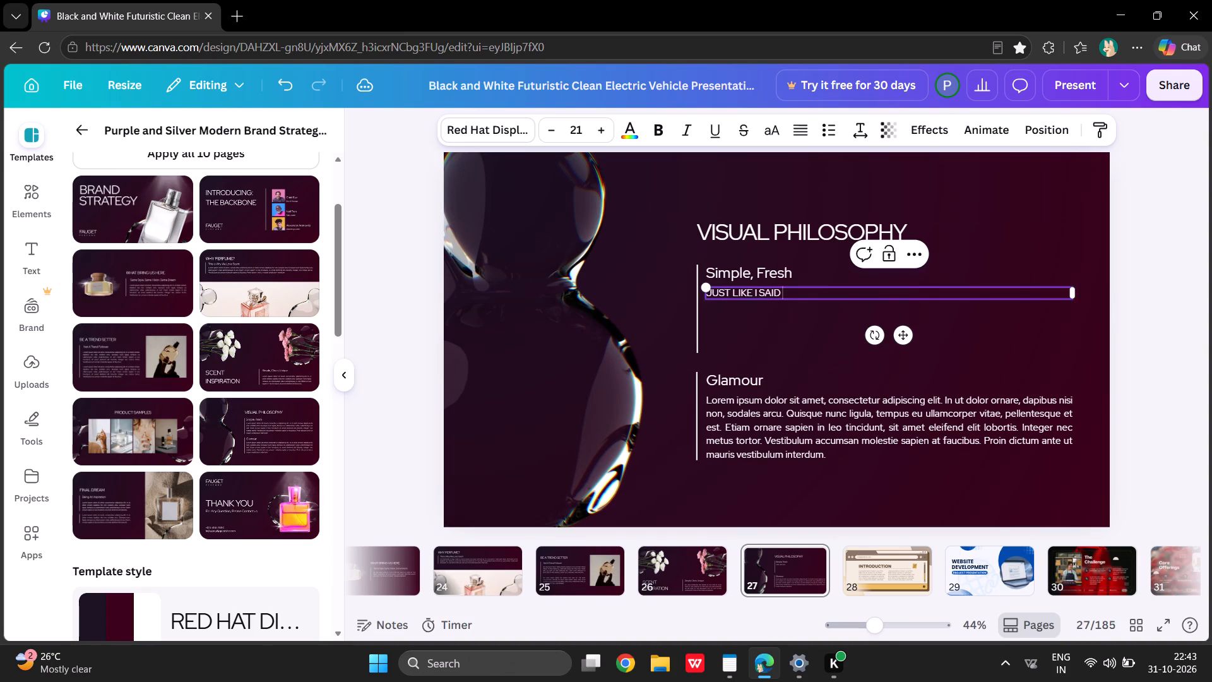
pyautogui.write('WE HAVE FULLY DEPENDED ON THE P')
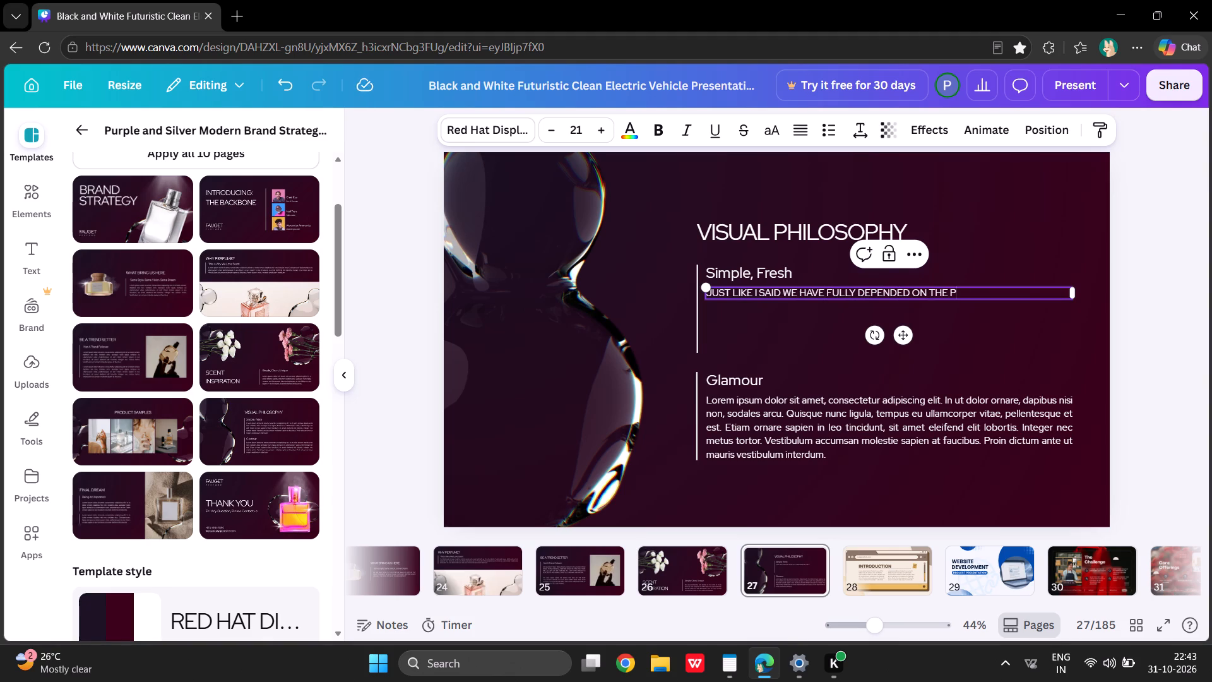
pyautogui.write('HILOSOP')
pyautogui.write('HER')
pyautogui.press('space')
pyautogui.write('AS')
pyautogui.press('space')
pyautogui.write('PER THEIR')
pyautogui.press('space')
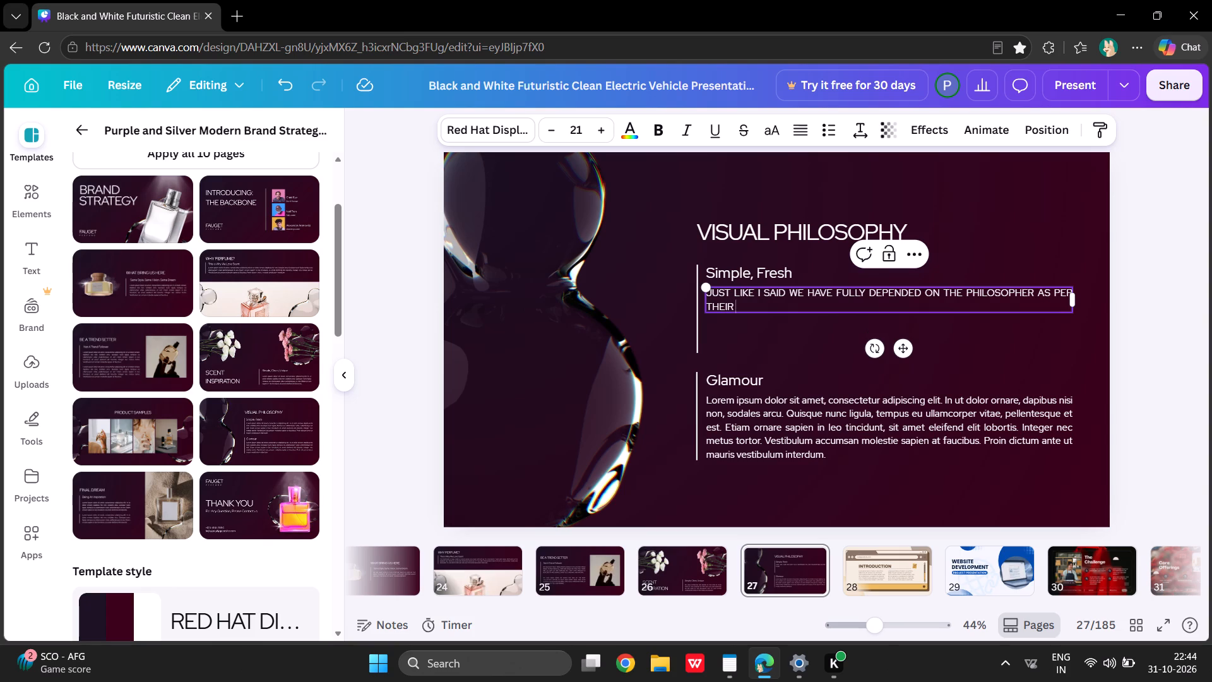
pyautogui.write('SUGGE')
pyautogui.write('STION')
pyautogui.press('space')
# Continue the "Simple, Fresh" paragraph with "WE HAVE WORK AS PEOPLE WANT".
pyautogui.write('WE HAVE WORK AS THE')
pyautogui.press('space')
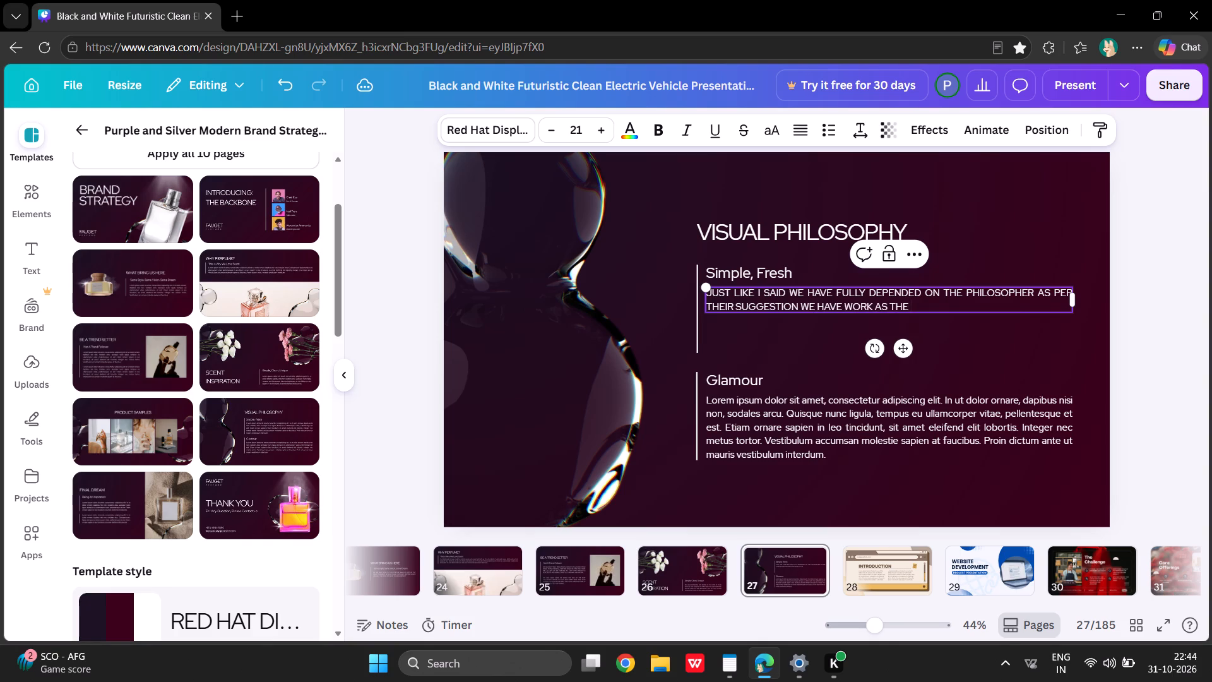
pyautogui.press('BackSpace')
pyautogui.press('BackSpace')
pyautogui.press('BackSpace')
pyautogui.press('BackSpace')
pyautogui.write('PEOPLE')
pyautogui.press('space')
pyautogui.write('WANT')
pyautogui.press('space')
# Finish the "Simple, Fresh" paragraph with "WE HAVE TO BUY THE PERFUM SIMPLE AN EASY TO BUY THE PERFUME".
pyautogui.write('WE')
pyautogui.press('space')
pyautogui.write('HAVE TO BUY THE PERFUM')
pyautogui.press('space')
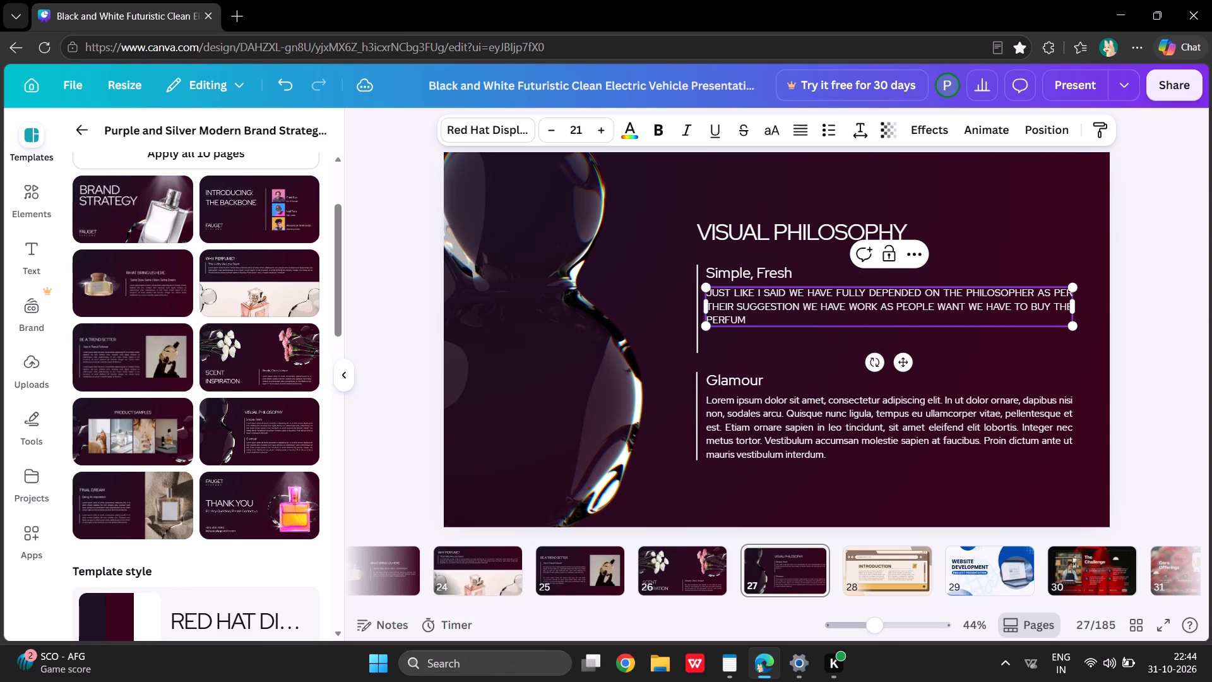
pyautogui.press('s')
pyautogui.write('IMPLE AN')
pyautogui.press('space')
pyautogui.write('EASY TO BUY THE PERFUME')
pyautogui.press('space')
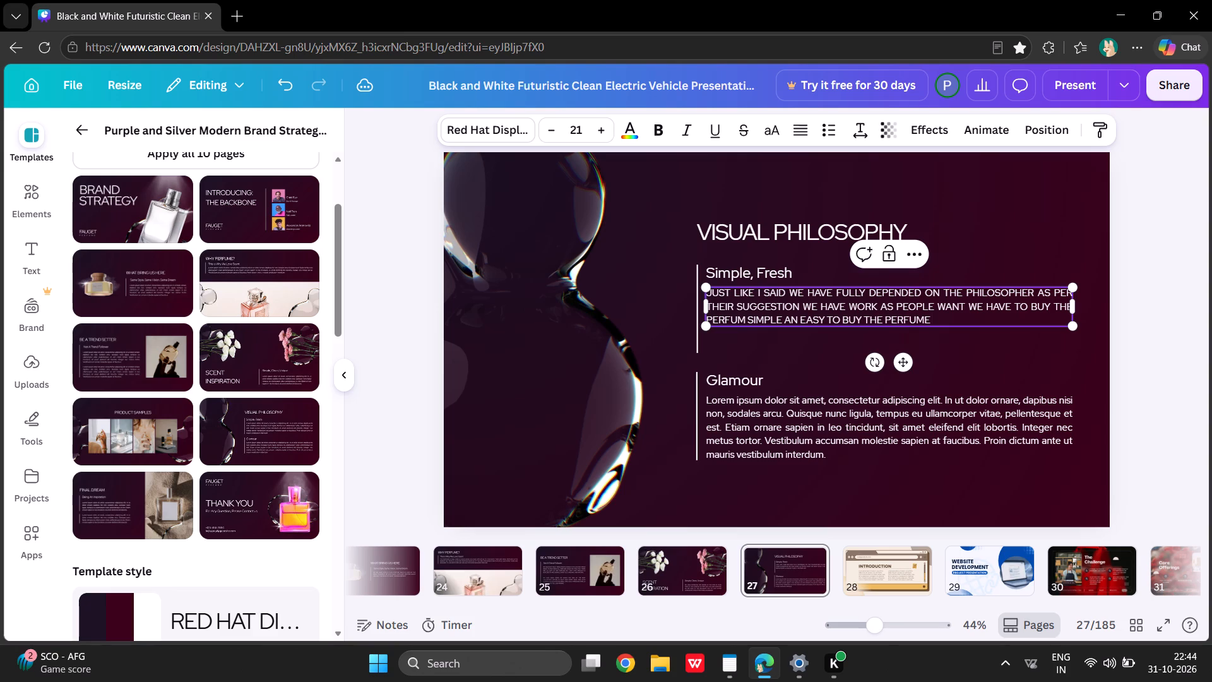
# Replace the placeholder paragraph under "Glamour" with "THE GIAMU OF THE PERFUME".
pyautogui.doubleClick(744, 424)
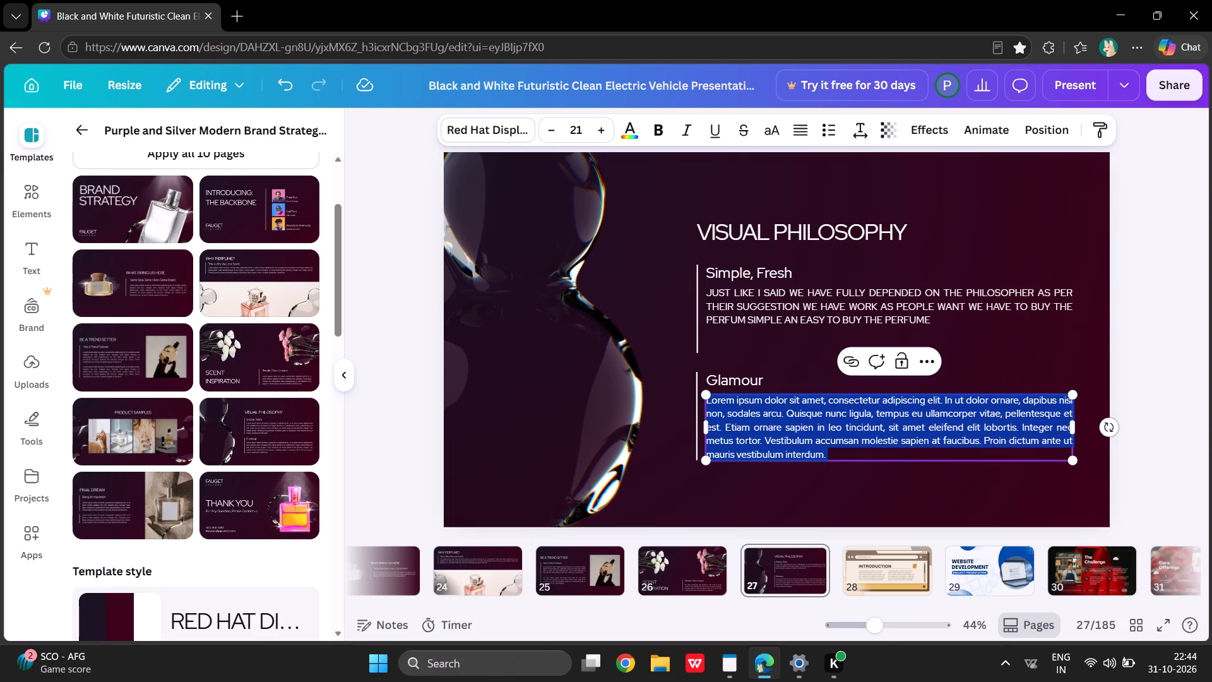
pyautogui.press('BackSpace')
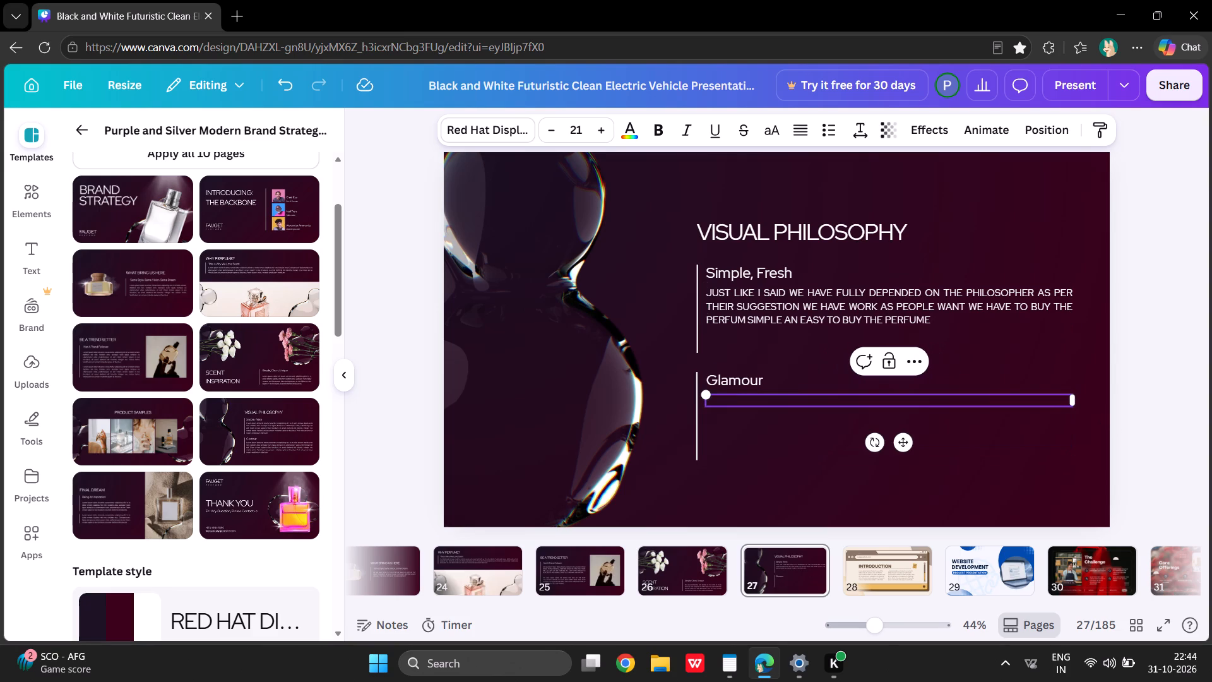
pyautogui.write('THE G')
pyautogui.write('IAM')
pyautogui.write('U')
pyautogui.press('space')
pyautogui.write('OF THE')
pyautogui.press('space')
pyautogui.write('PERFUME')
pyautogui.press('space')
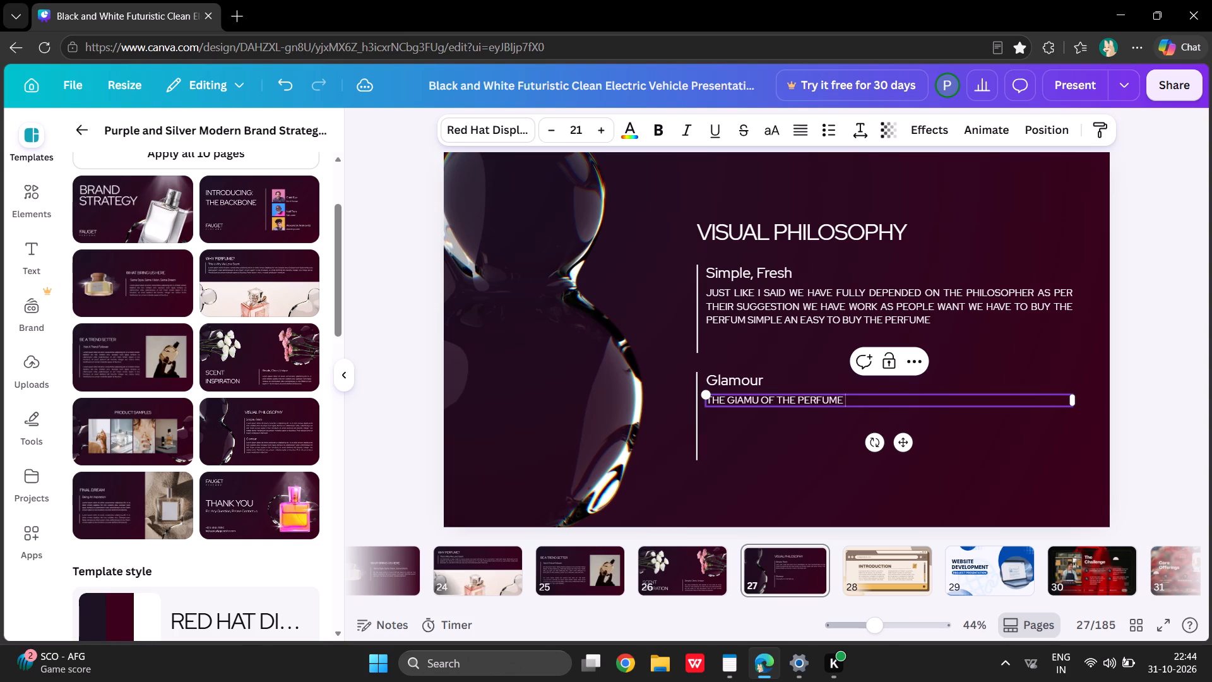
# Continue the "Glamour" paragraph with "WAS PEOPLE CAN TAKE OUR PERFUME".
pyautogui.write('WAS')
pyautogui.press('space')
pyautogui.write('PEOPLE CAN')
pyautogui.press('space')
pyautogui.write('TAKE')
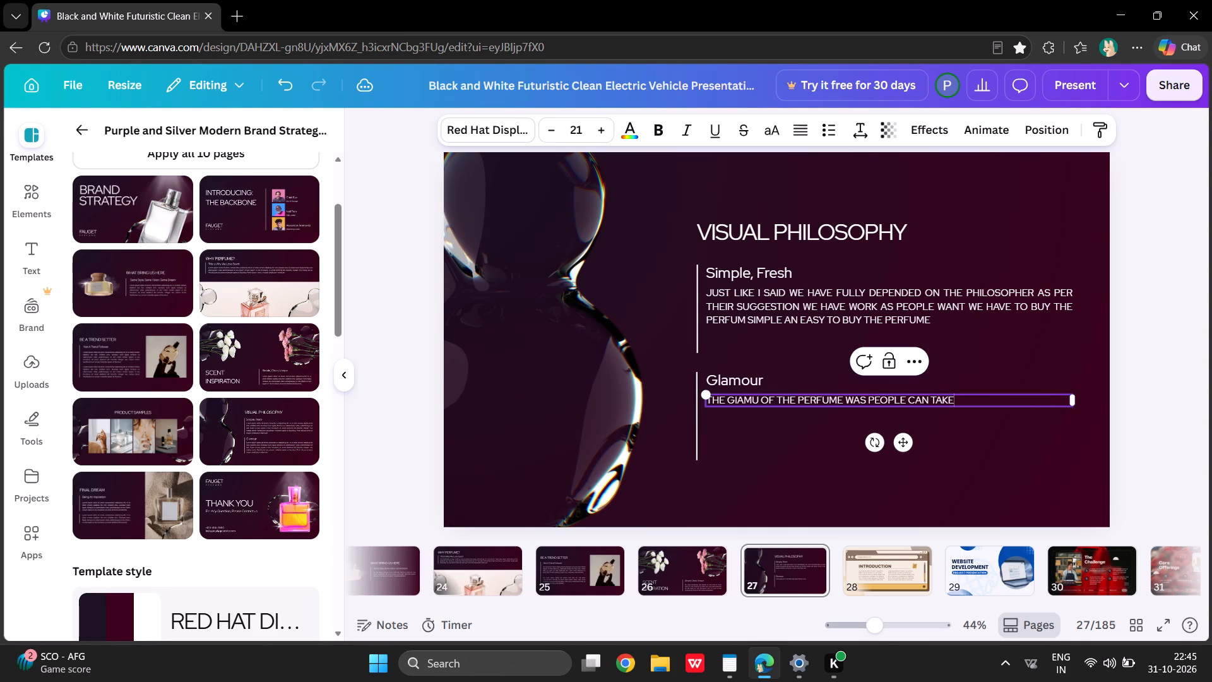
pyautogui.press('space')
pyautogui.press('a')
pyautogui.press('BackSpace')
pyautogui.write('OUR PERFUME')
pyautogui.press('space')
# Extend the "Glamour" paragraph with "WHICH ARE BRANDED SUCH AS THE HAWAS".
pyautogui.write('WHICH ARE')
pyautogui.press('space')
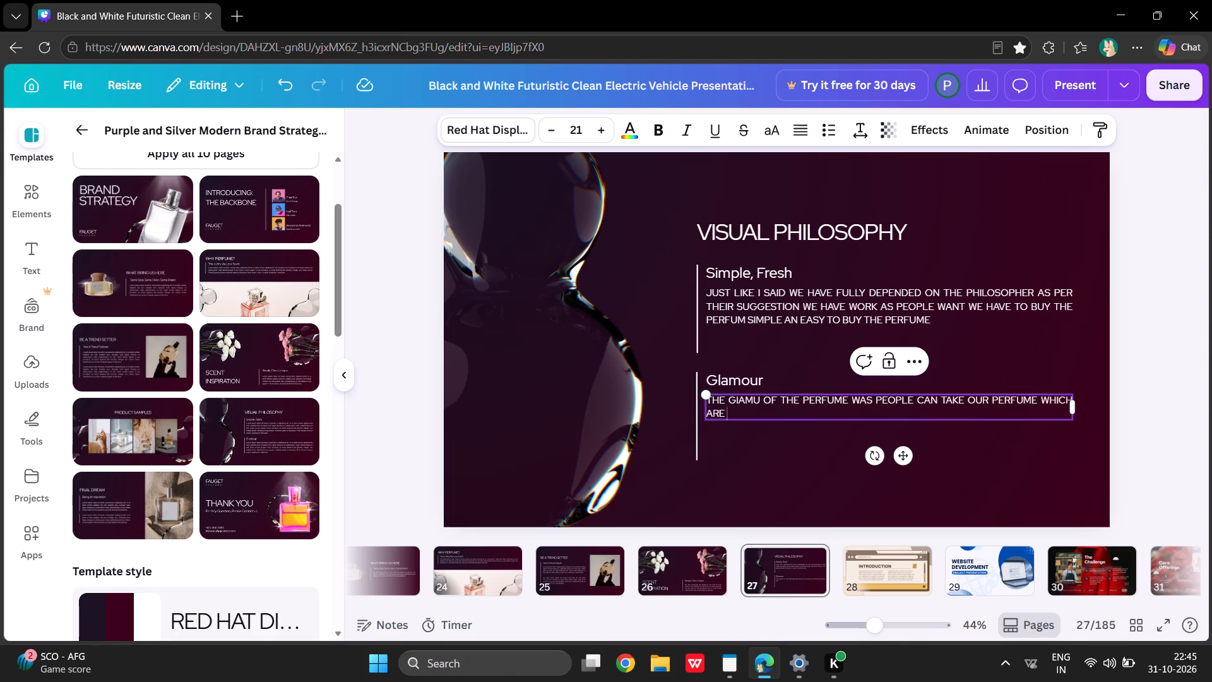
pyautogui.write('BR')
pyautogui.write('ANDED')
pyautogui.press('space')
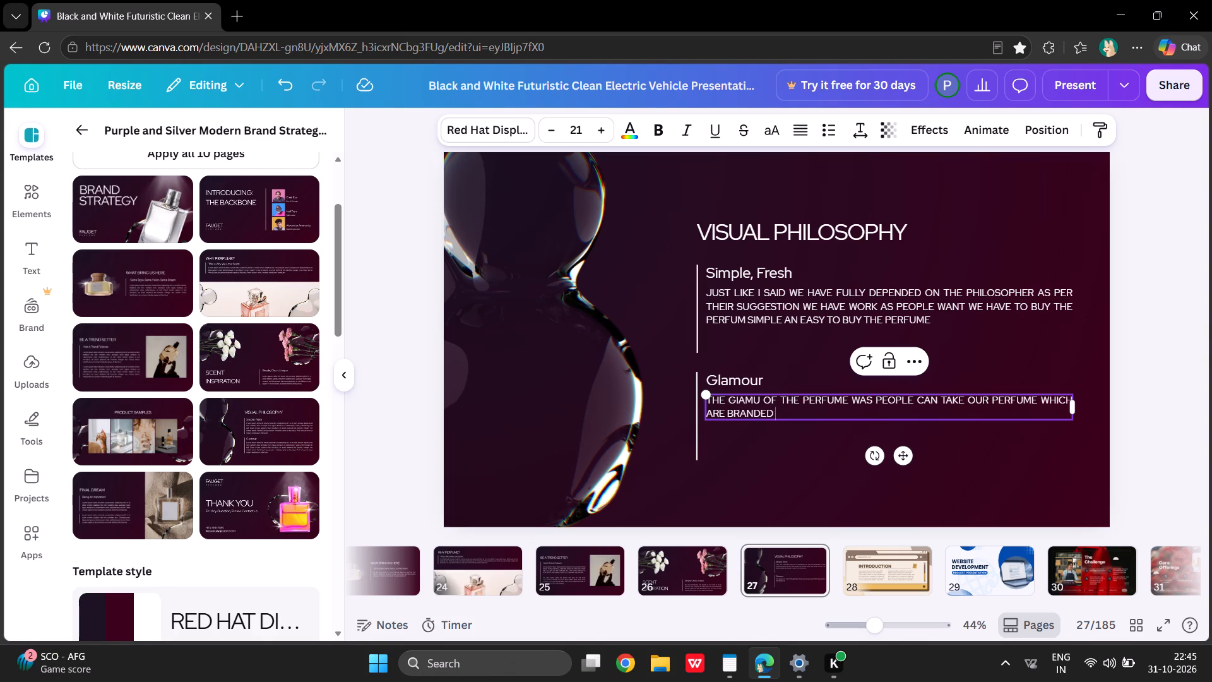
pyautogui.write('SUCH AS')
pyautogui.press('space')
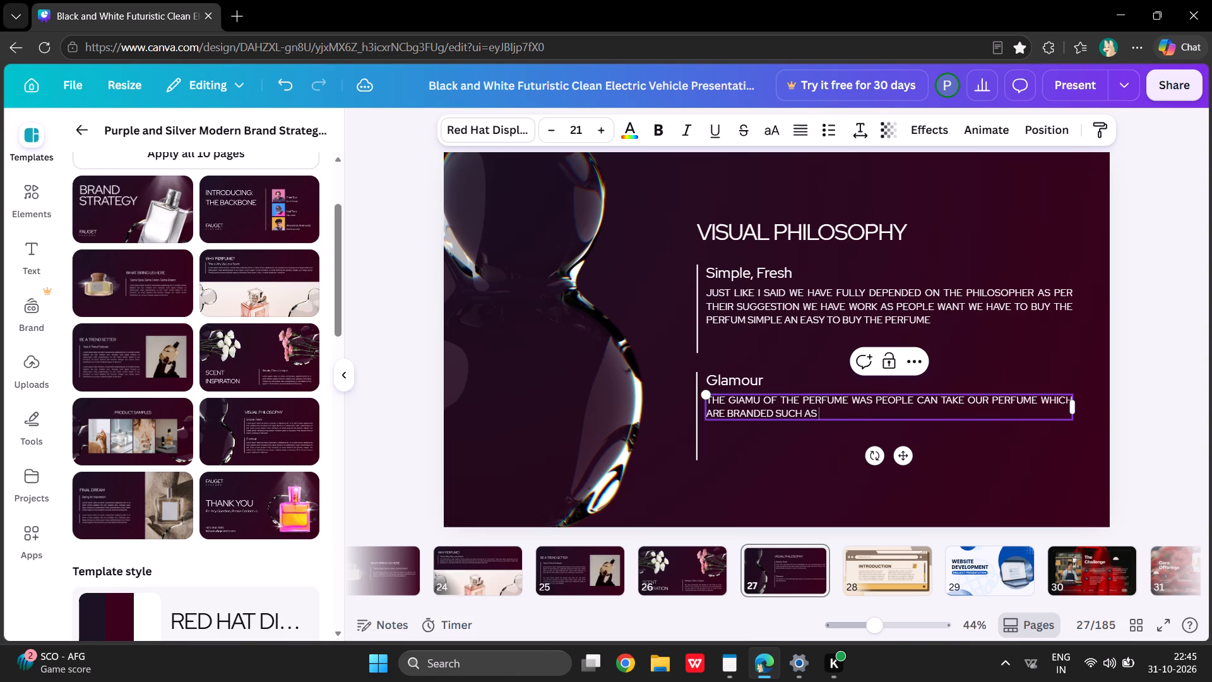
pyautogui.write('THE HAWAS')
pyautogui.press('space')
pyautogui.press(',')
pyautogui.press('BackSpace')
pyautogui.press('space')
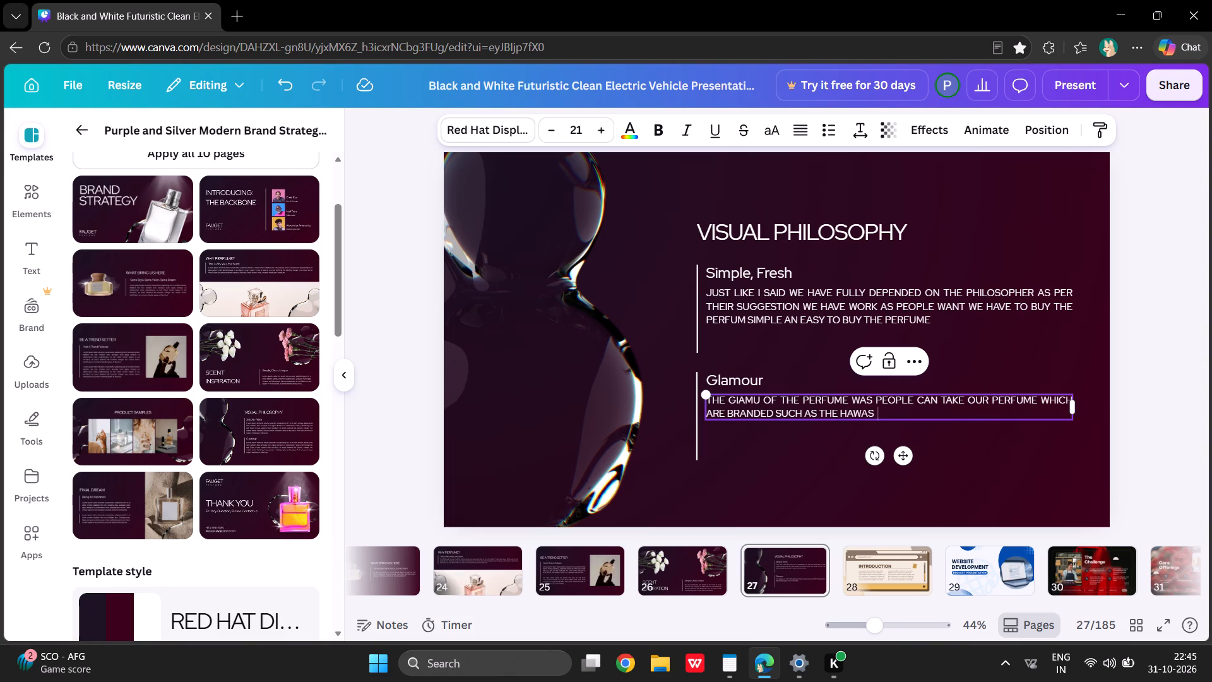
# Add the perfume names "QAMRA,OLGA ICE PERUME,PERBO,FOGS," to the "Glamour" paragraph.
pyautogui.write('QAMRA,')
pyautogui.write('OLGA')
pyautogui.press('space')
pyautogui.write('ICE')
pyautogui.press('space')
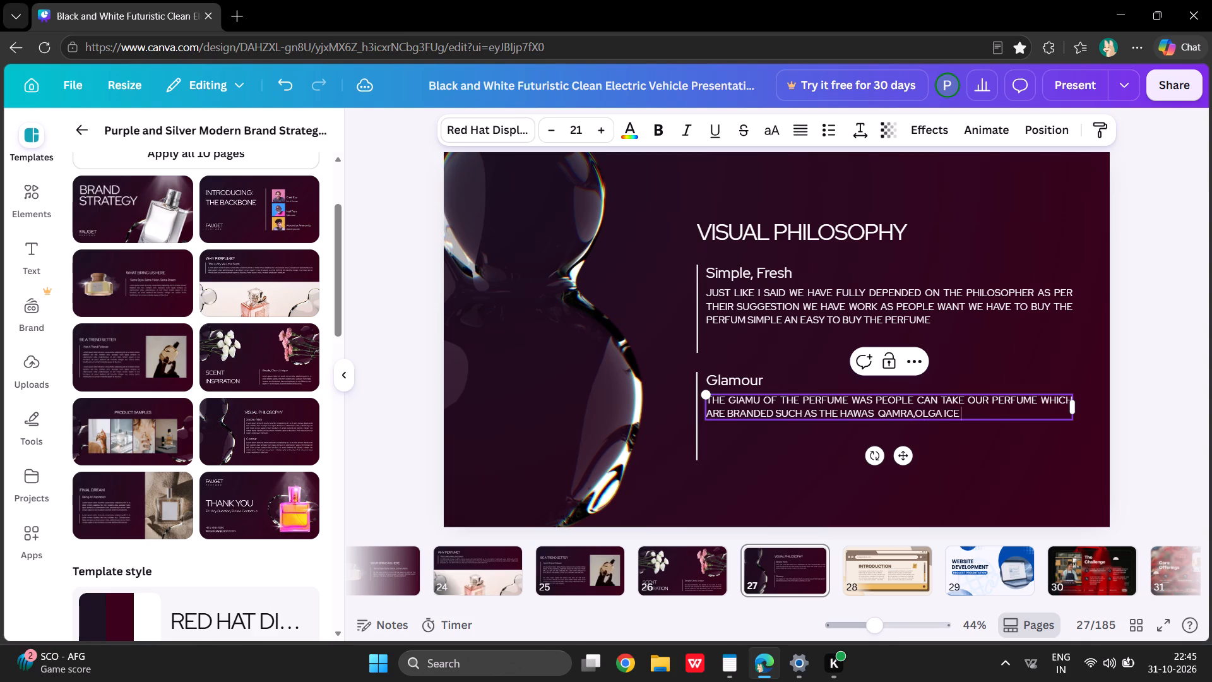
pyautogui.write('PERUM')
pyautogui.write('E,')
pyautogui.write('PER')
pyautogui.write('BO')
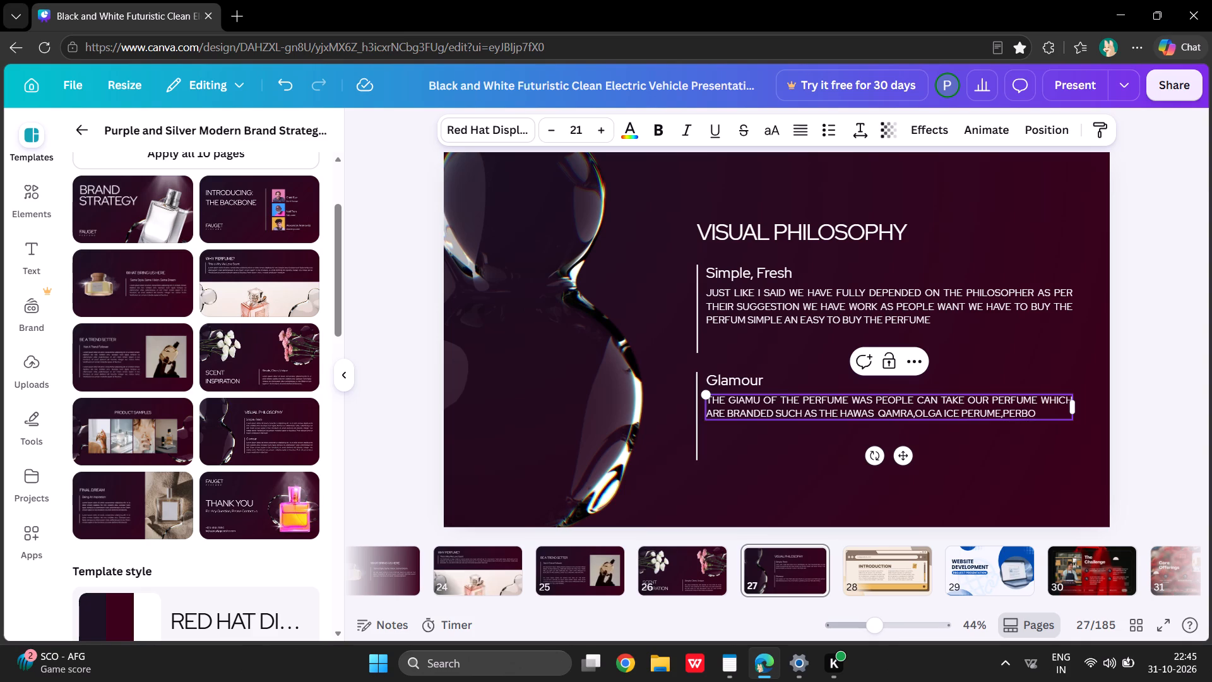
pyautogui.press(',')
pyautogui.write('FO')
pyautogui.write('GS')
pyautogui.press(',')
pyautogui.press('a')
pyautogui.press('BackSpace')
# Finish the "Glamour" paragraph with "OLD MONEY ELIXER DENVER ARE SUH COMPETION".
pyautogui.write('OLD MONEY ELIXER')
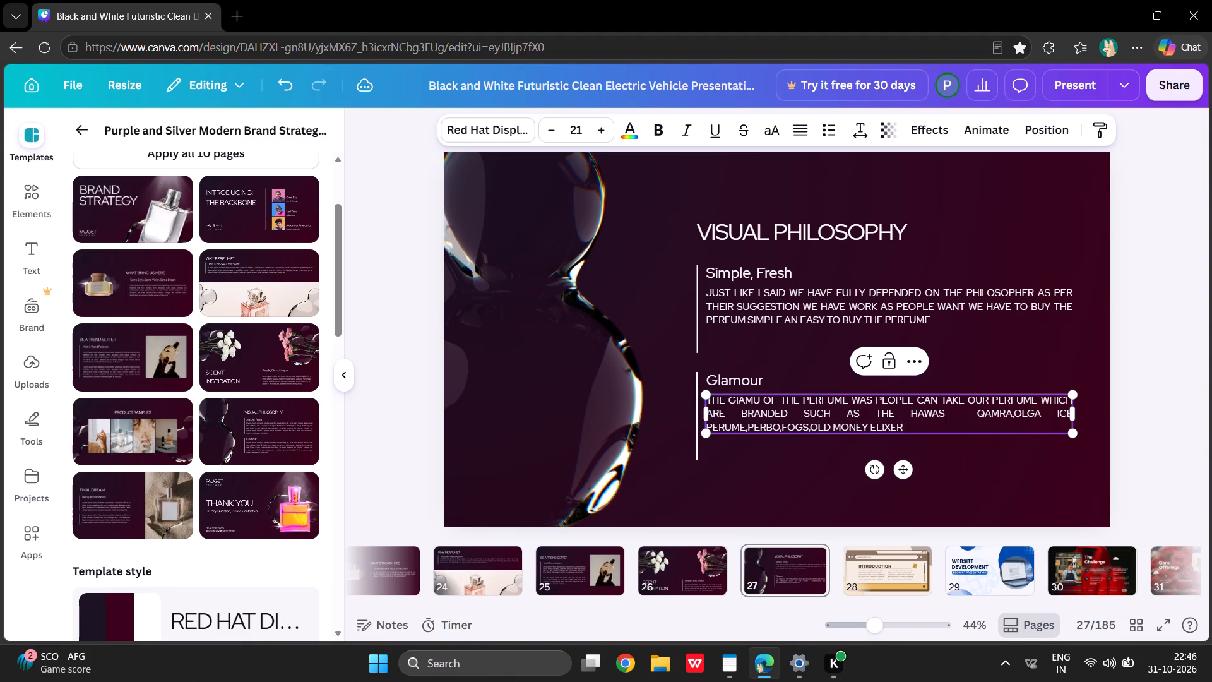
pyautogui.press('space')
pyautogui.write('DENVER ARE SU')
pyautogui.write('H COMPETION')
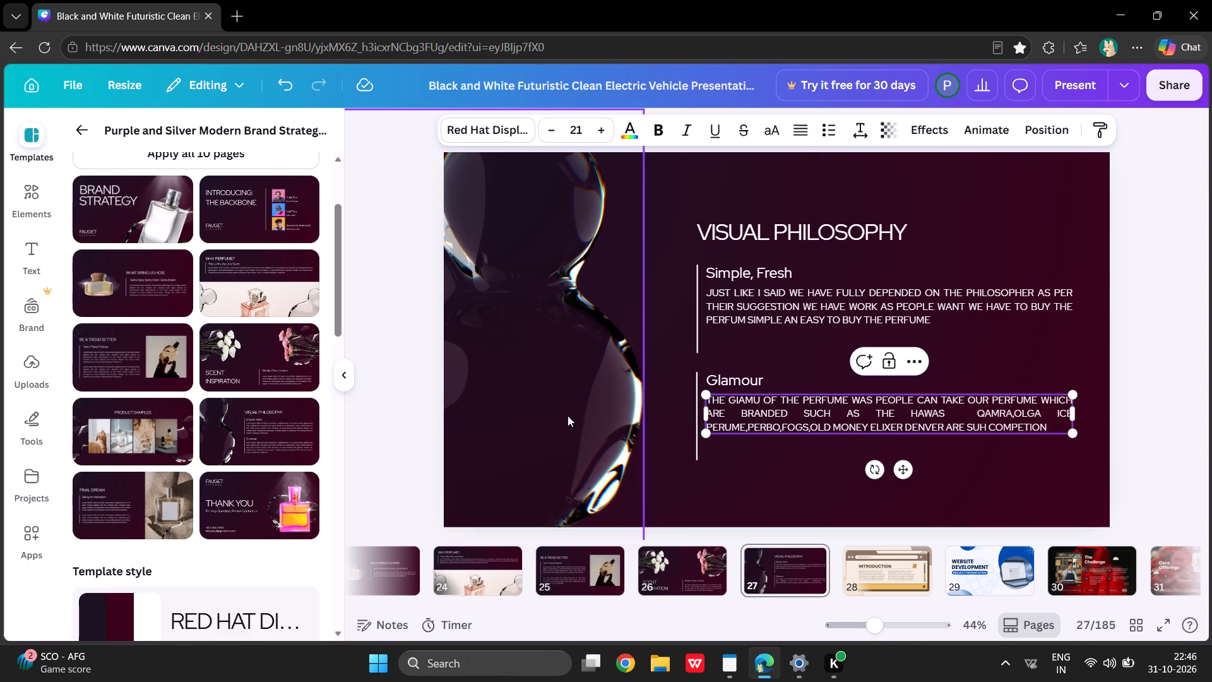
# Add the "Final Dream" template as a new page after page 27.
pyautogui.click(157, 504)
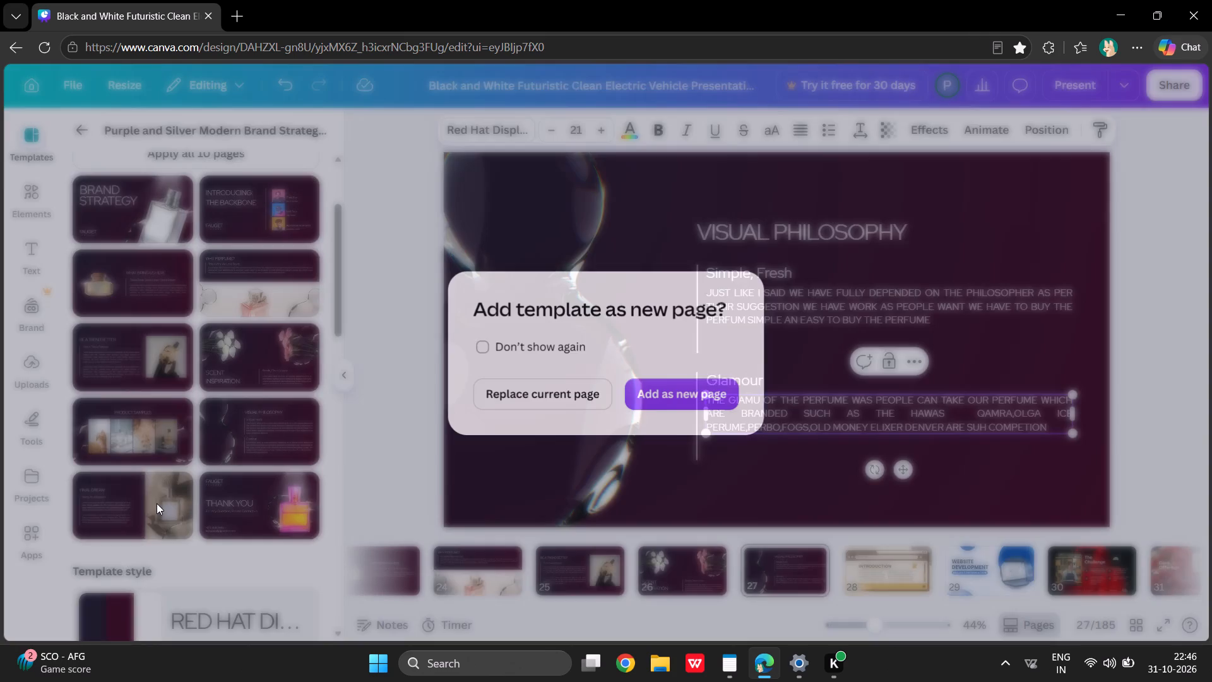
pyautogui.click(713, 399)
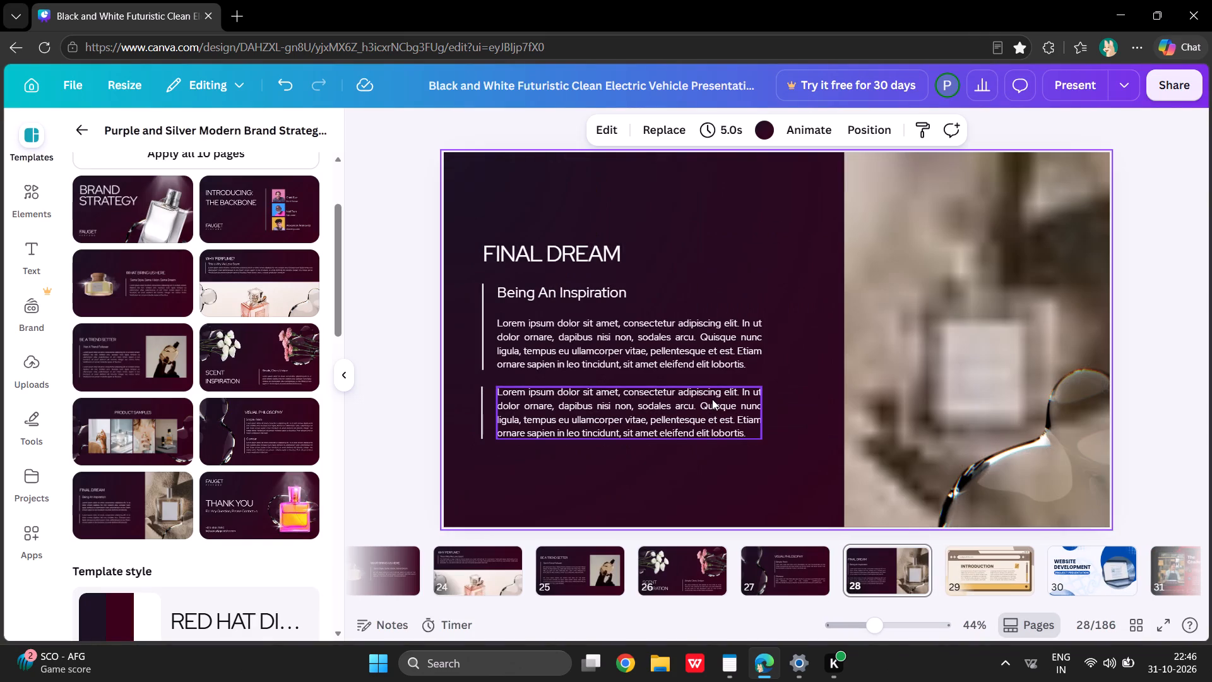
# Replace the first placeholder paragraph under "Being An Inspiration" with the opening words "TO NOT A".
pyautogui.doubleClick(627, 369)
pyautogui.press('BackSpace')
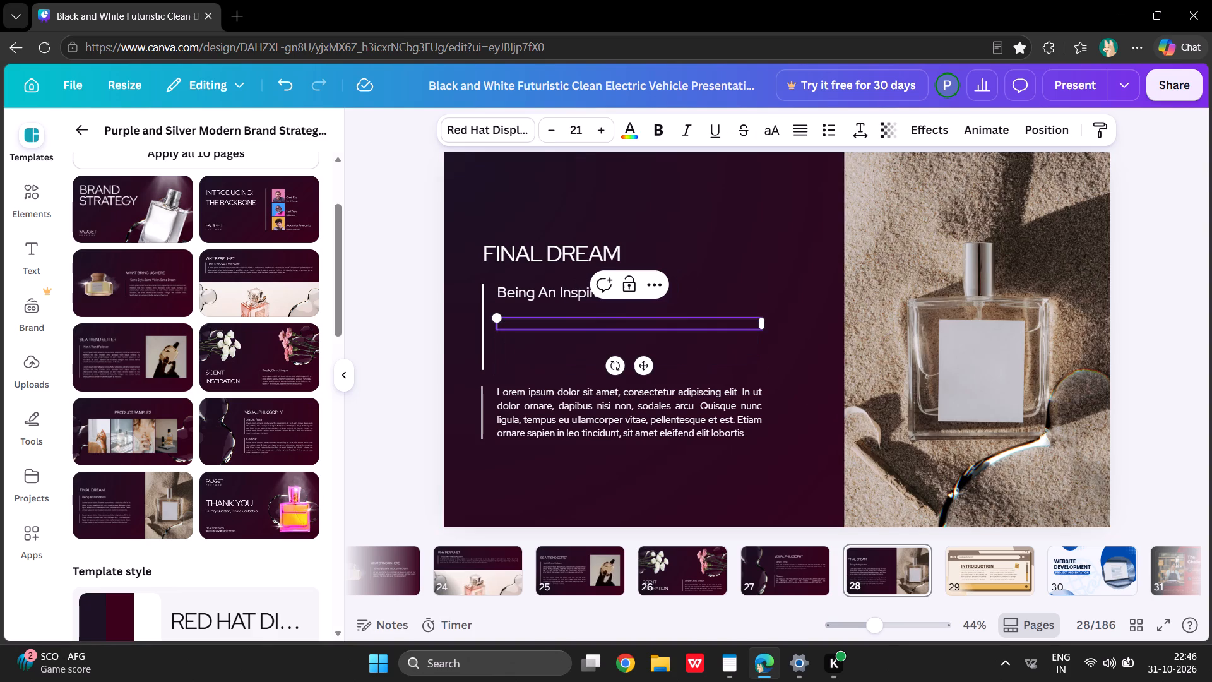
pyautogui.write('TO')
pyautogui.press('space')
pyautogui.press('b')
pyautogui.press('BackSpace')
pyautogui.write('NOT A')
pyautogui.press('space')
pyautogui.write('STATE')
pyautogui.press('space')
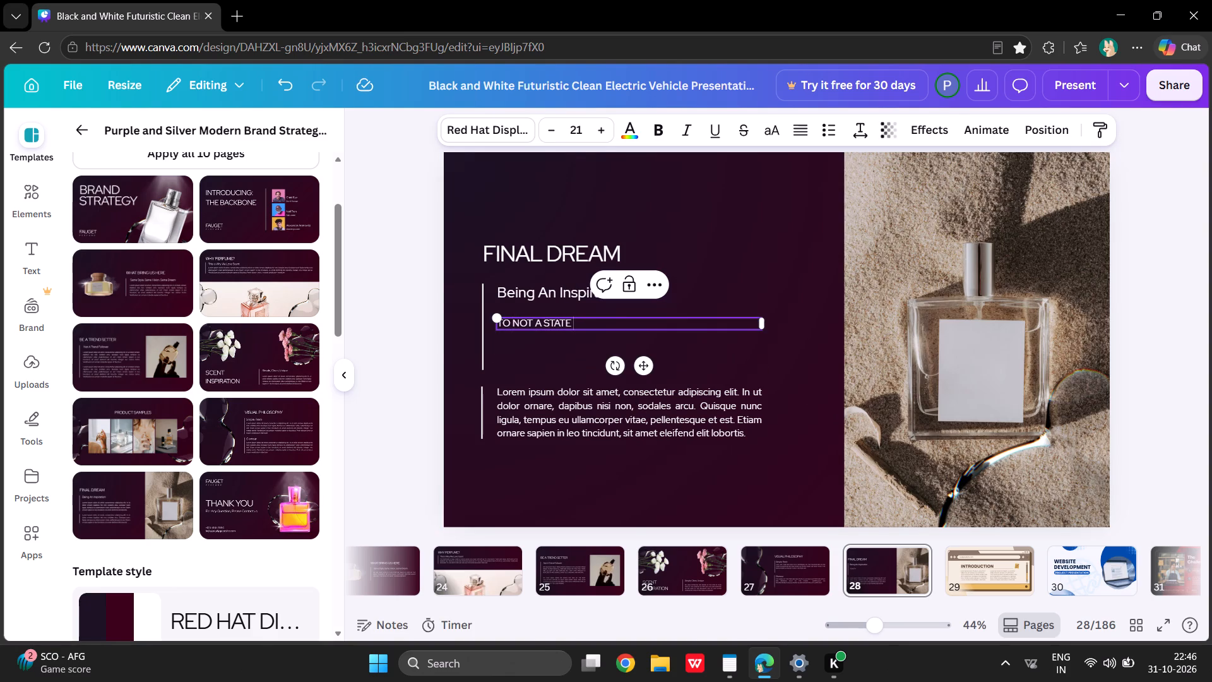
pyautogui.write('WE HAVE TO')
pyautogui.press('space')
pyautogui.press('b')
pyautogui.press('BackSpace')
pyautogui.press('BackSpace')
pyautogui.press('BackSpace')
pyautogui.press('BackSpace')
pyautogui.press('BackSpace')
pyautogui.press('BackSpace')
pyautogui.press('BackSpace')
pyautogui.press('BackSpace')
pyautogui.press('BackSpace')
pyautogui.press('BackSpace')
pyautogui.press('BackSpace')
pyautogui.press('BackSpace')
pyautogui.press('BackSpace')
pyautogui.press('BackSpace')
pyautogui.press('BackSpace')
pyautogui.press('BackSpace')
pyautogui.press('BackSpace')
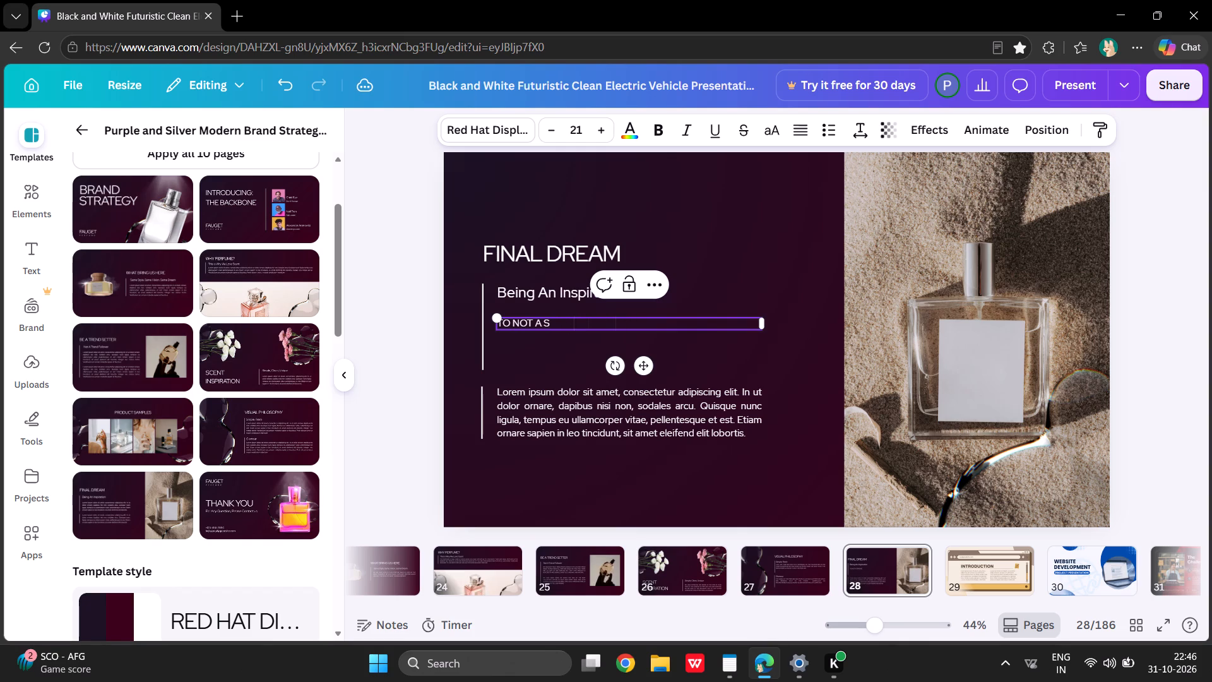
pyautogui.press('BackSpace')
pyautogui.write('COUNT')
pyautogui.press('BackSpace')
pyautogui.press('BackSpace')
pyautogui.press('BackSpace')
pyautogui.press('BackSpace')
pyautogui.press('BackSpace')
# Continue the first "Being An Inspiration" paragraph with "SINGLE COUNTRY NUMBER ONCES WE HAVE TO MAKEE OUR BRADED WORLDS".
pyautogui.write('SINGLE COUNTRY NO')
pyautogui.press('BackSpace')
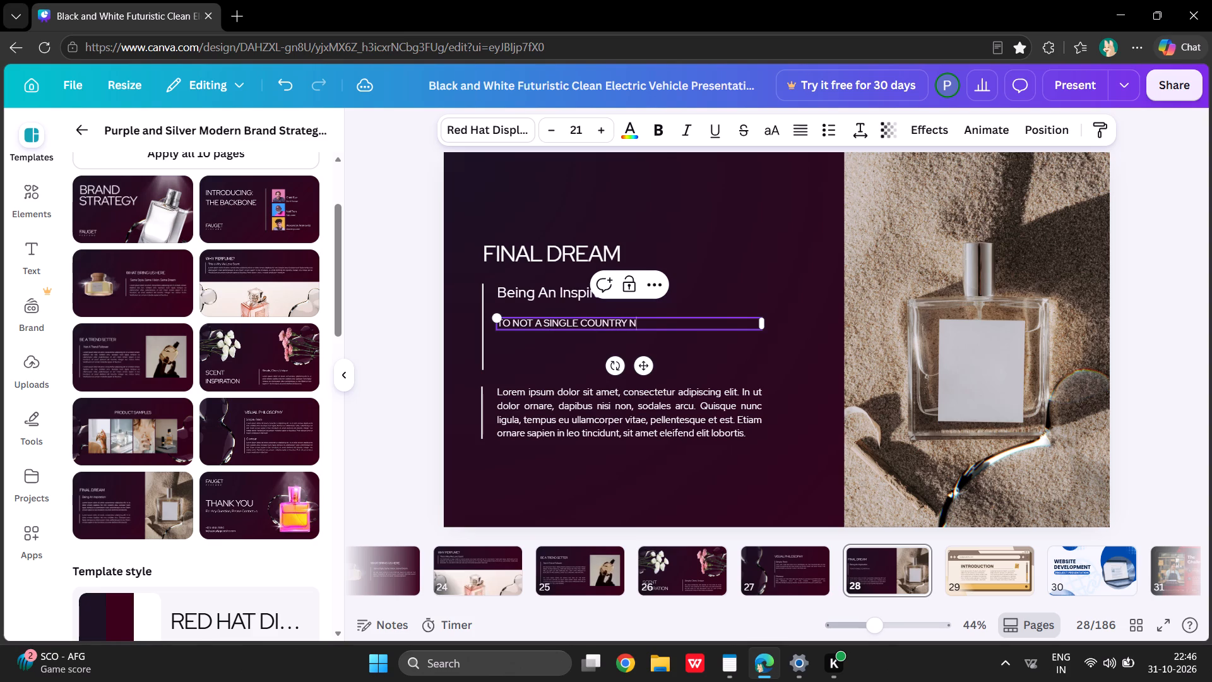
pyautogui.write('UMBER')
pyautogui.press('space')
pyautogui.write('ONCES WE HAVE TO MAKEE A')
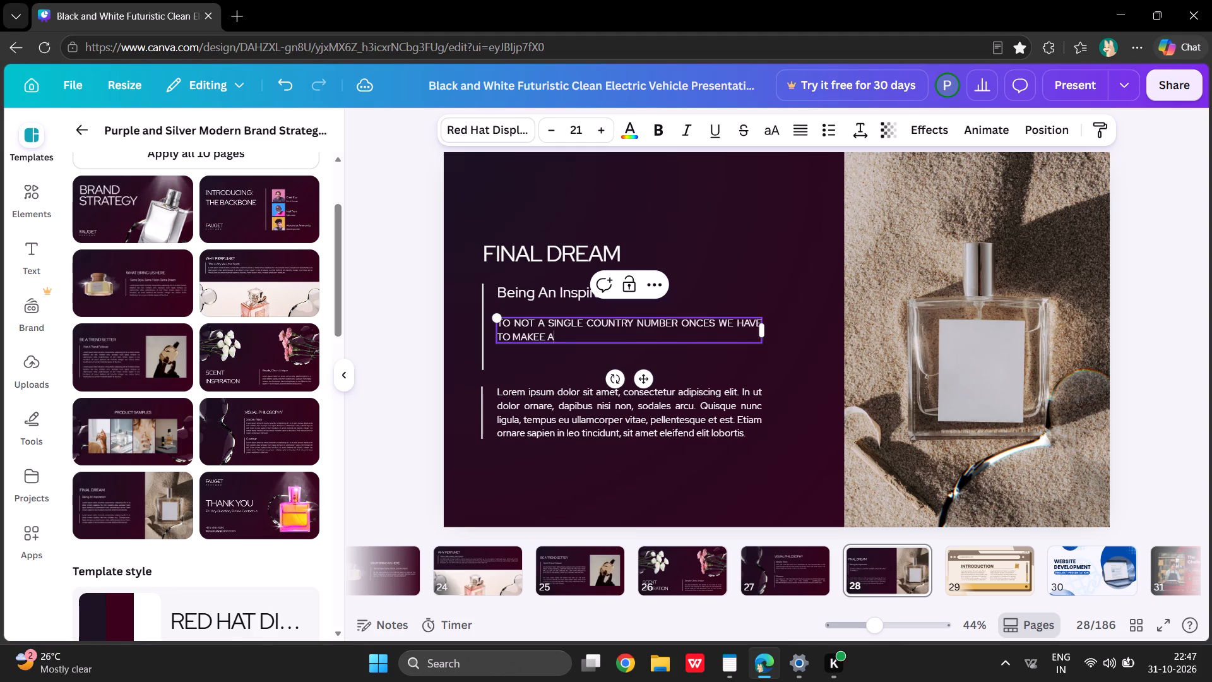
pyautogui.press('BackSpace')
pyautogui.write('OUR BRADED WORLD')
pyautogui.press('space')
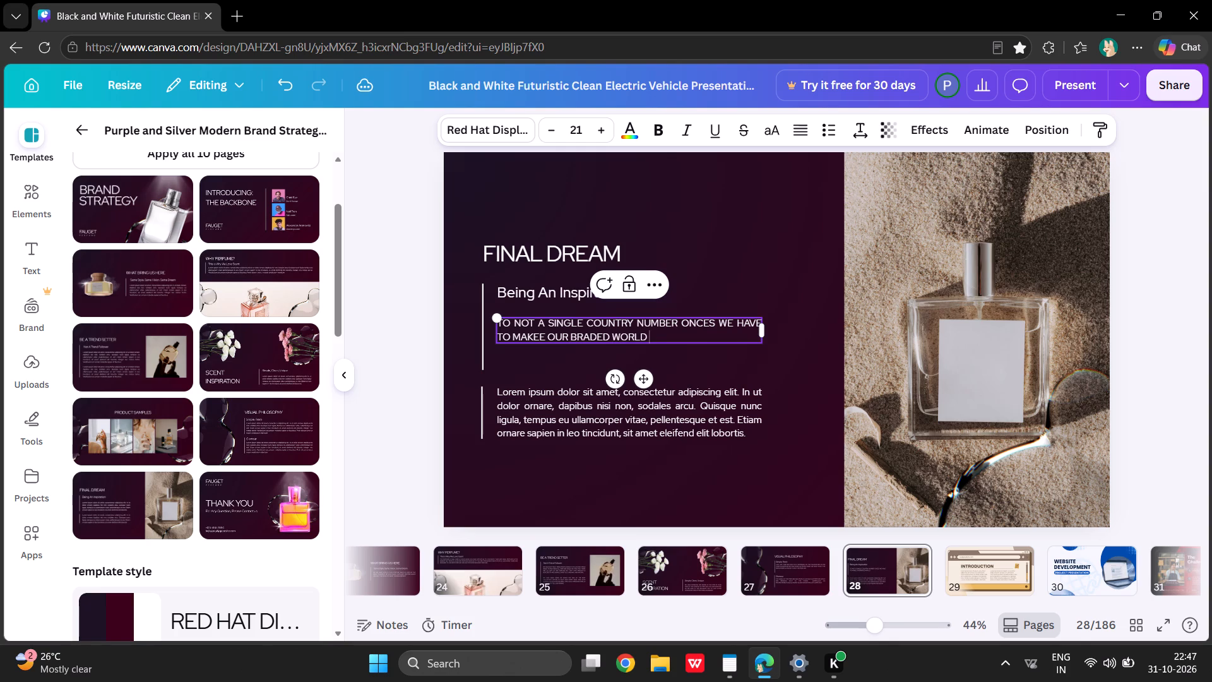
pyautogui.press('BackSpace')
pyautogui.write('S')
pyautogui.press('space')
# Finish the first "Being An Inspiration" paragraph with "NO.1 BRAND OF THE PERFUME ONE OF THE FINAL ACHIVEMENT".
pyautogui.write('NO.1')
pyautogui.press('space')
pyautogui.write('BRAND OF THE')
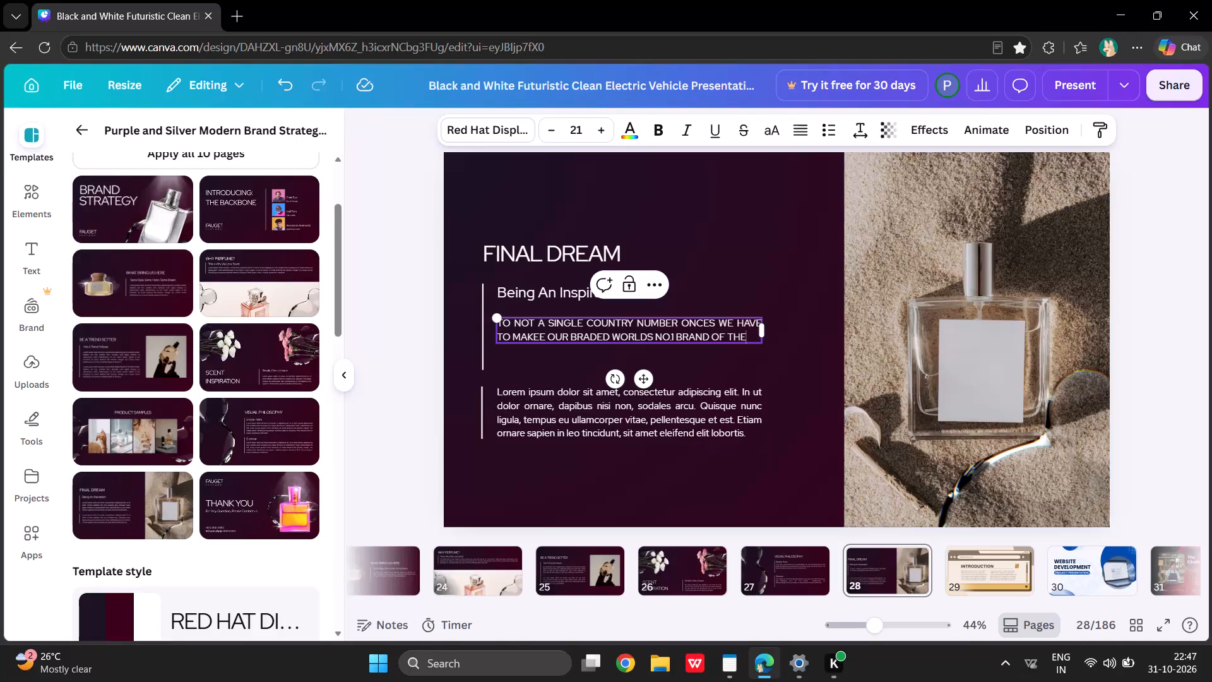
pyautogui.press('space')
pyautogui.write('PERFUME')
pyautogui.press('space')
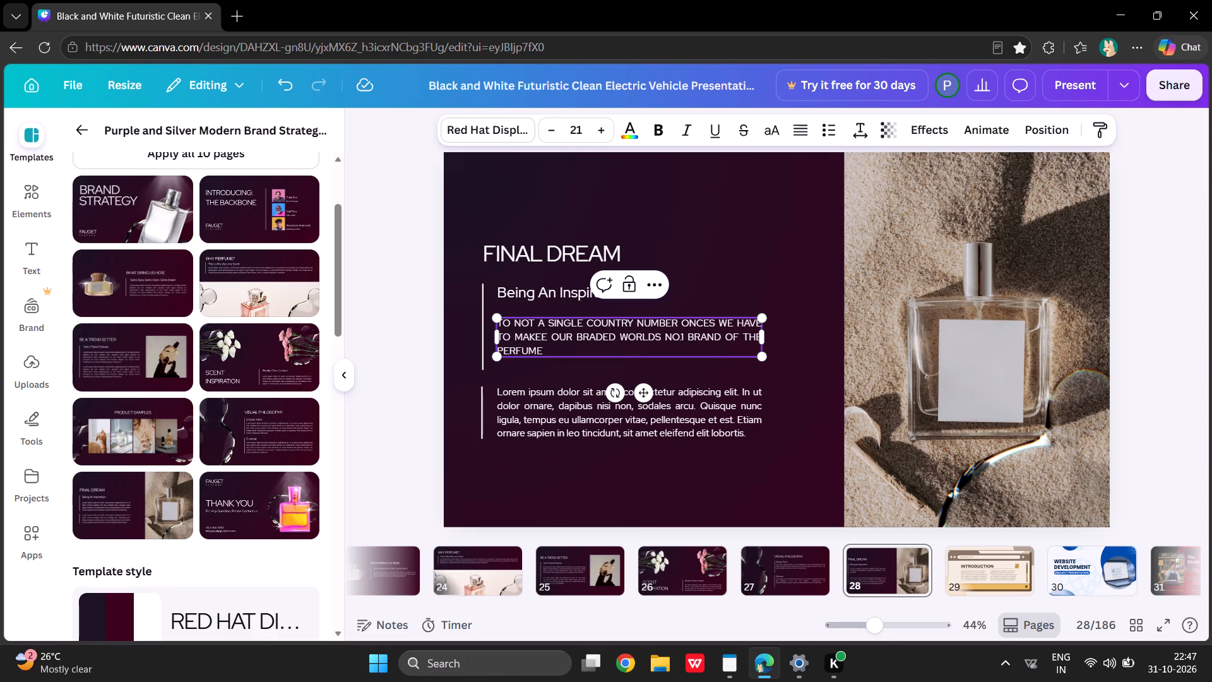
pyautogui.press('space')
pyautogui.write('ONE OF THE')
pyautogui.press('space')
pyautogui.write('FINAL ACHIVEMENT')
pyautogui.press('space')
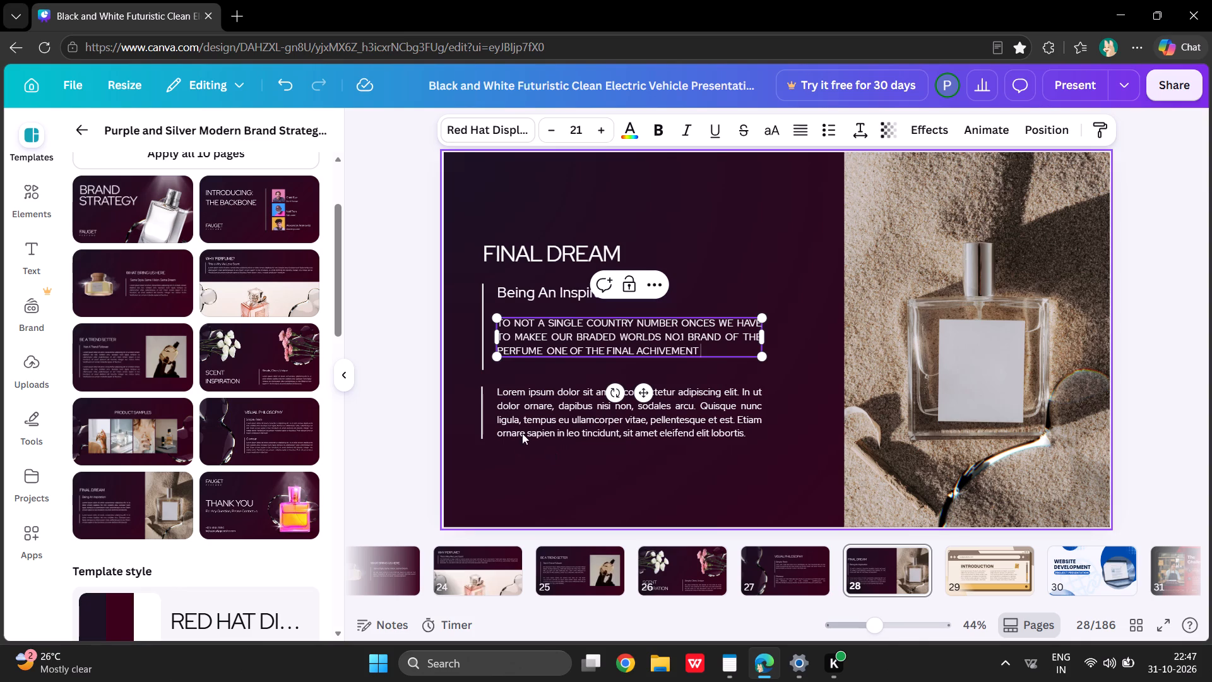
# Replace the second placeholder paragraph on the "Final Dream" page with the opening words "AND ALSO MAKE THAT MUCH PERFUME".
pyautogui.doubleClick(537, 416)
pyautogui.press('BackSpace')
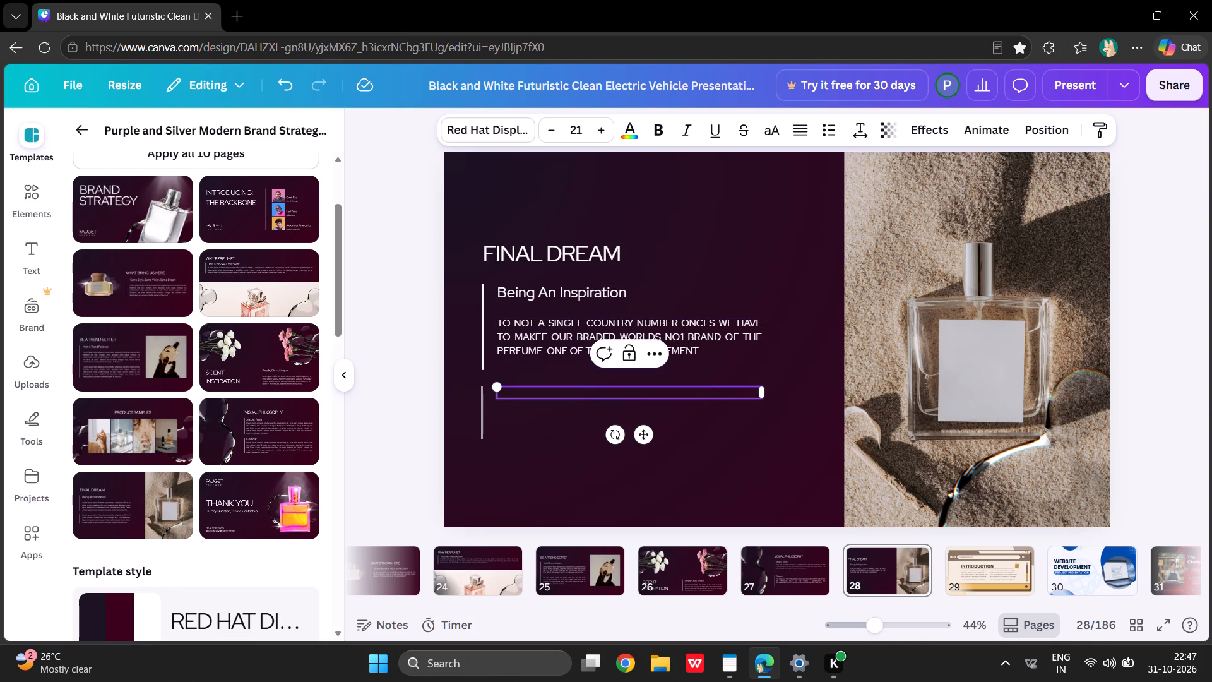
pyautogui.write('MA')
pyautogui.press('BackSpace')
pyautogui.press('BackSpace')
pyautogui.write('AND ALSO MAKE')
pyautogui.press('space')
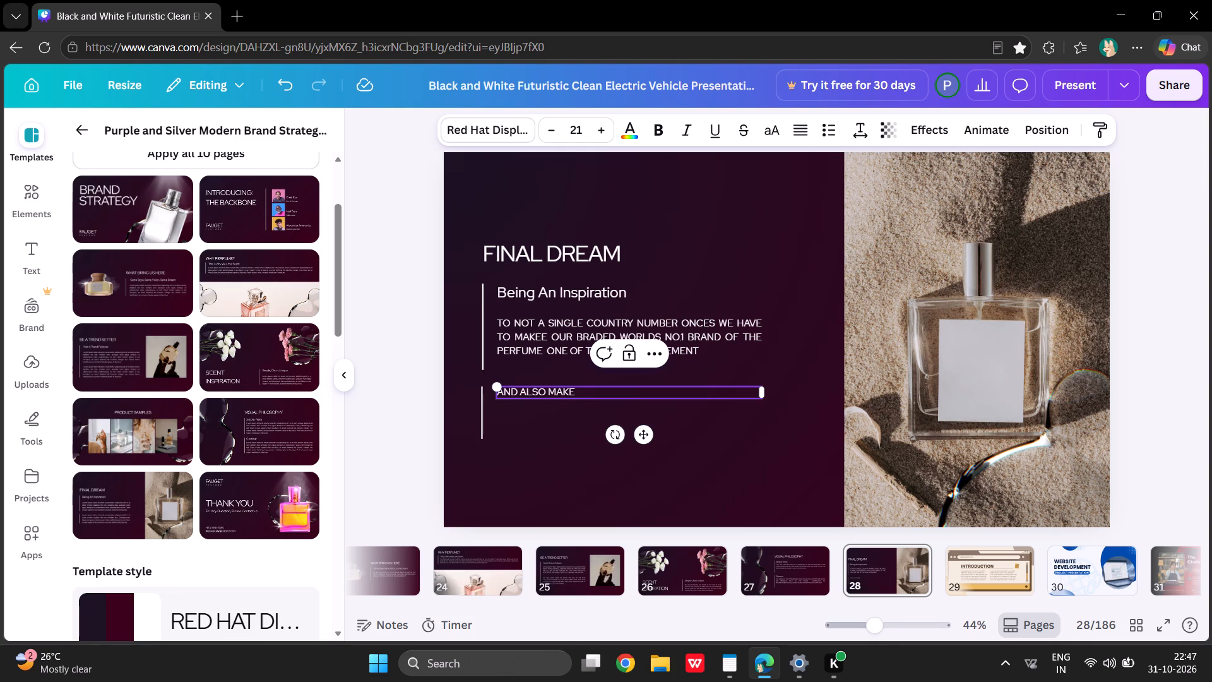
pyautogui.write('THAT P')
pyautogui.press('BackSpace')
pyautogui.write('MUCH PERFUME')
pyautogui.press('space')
# Continue the second "Final Dream" paragraph with "WHICH ARE THE EVERY AND HOME".
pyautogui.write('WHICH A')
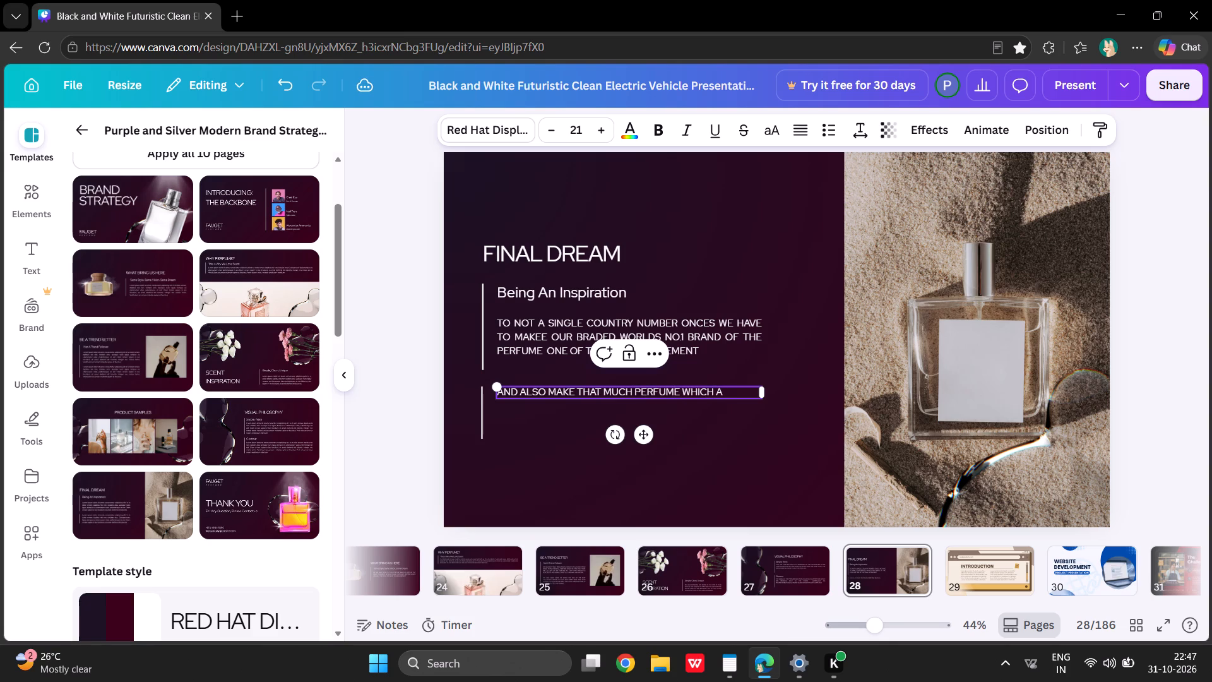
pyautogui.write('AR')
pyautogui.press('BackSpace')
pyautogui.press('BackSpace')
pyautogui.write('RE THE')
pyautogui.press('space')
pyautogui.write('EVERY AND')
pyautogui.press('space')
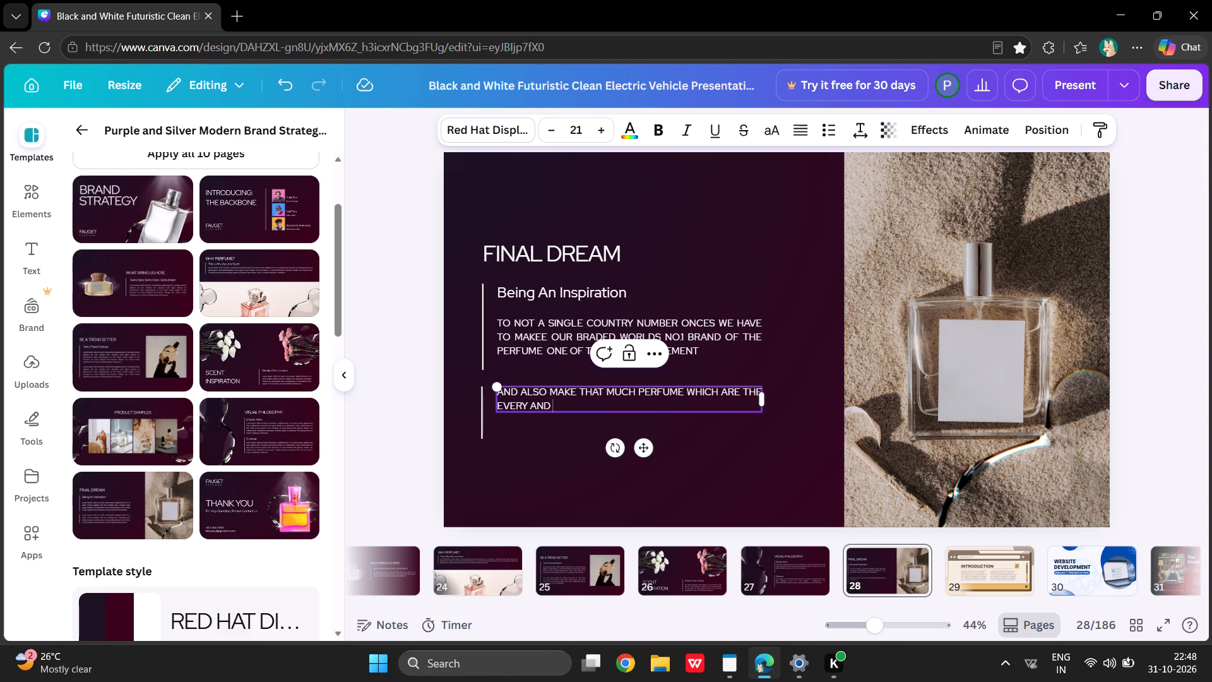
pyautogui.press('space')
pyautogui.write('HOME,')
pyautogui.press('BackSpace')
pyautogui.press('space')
# Add "PEOPLE USE ARE PRODUCT ALSO MAKE BUGET FRIENDLY PERFUME" to the second "Final Dream" paragraph.
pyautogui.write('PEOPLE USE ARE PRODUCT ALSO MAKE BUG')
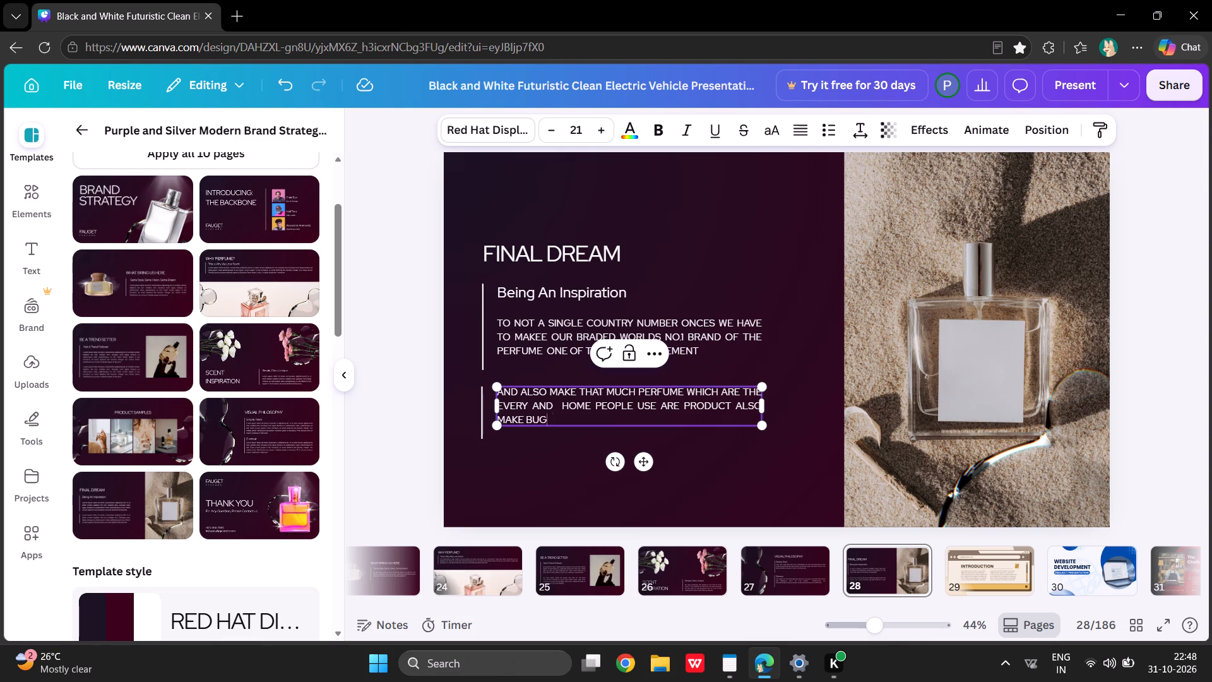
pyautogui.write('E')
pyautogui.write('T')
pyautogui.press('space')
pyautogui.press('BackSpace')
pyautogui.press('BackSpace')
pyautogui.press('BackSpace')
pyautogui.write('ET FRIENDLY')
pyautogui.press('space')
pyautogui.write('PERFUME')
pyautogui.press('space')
# Finish the second "Final Dream" paragraph with "STARTING FROM 500 SOME EHERE THIS IS THE GOAL OF THE OUR COMPANY".
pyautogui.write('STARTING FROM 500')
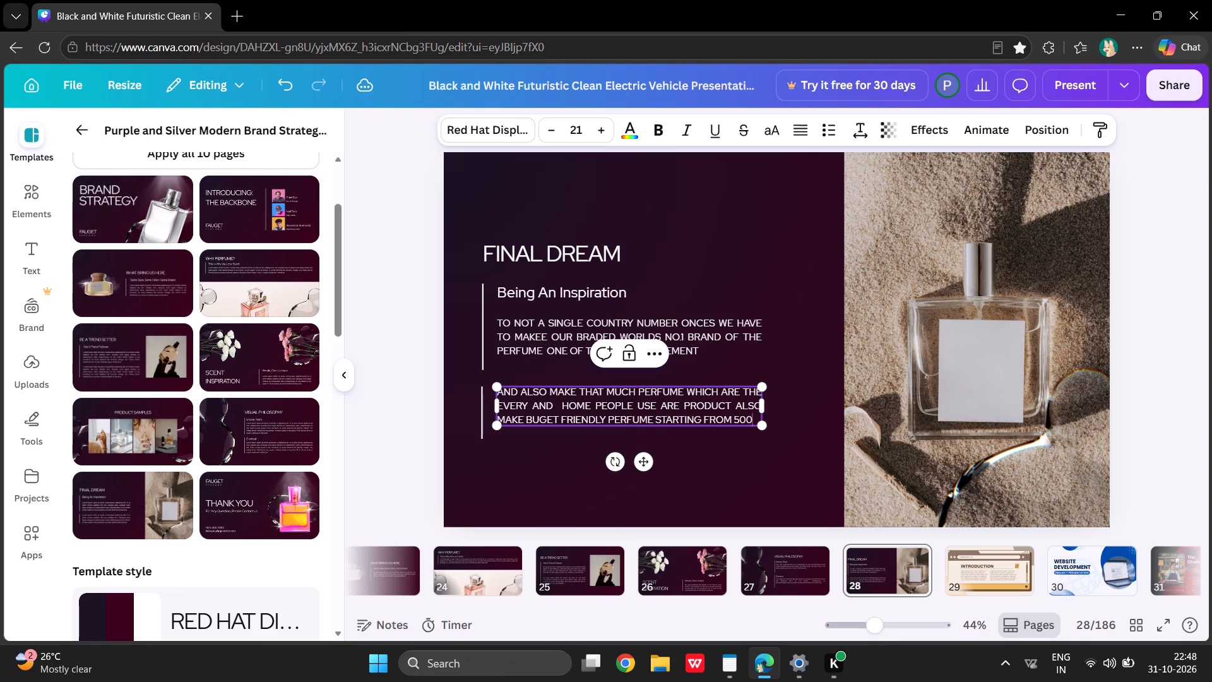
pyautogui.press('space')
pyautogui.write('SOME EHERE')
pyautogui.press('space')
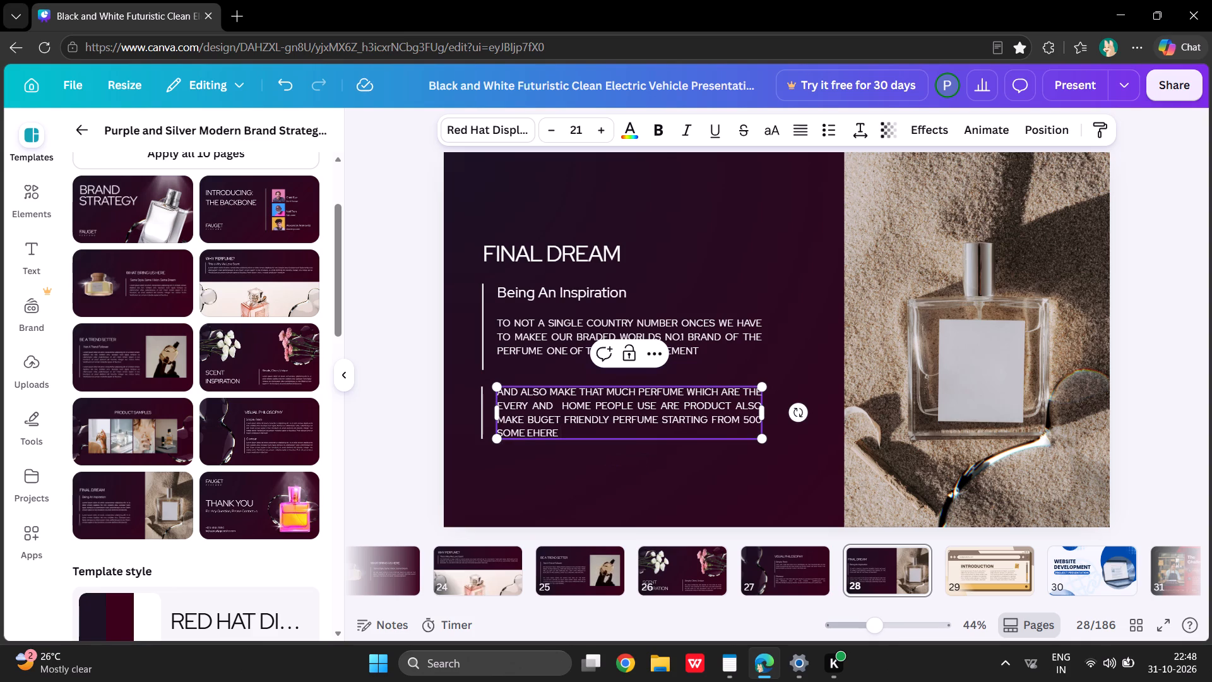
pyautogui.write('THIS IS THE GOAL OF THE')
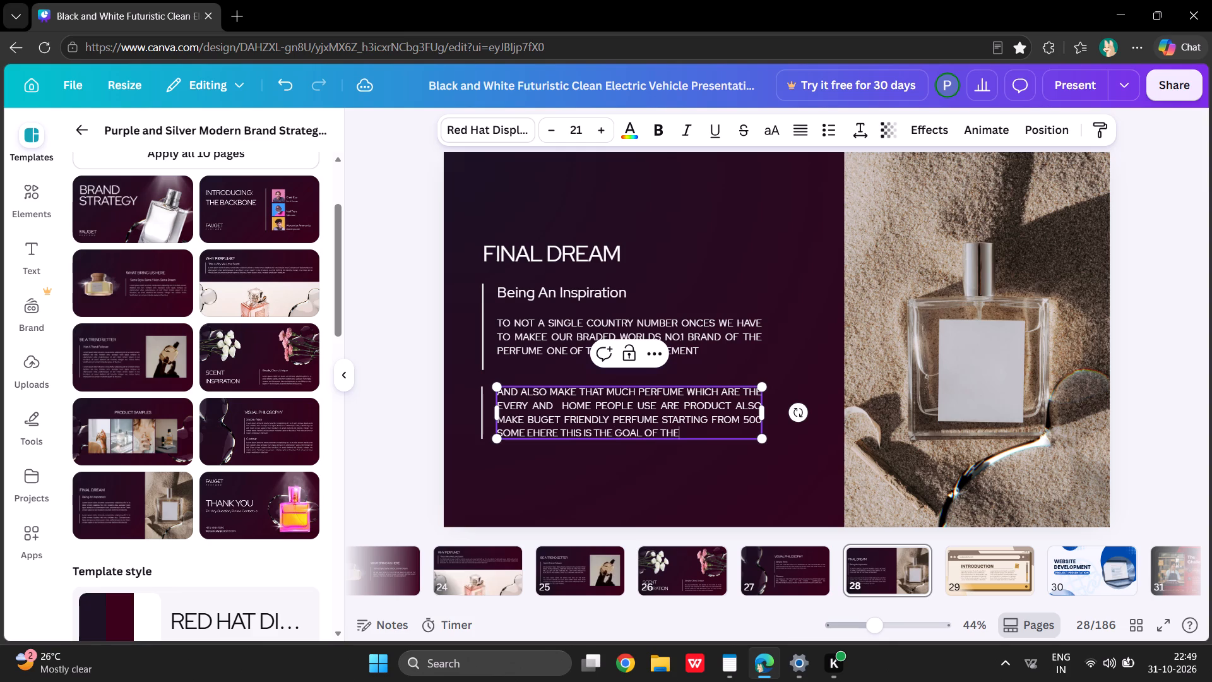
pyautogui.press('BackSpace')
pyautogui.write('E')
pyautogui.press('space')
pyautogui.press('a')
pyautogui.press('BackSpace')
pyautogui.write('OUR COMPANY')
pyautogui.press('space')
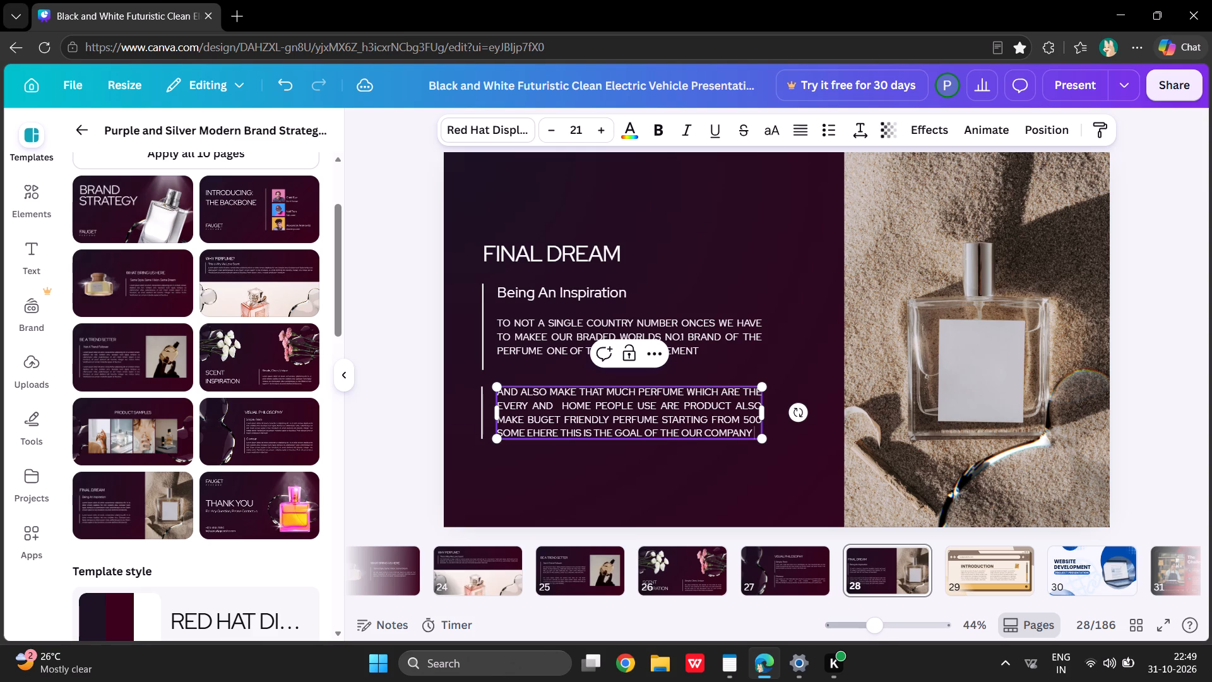
# Add the "Thank You" template as a new page after page 28.
pyautogui.click(252, 498)
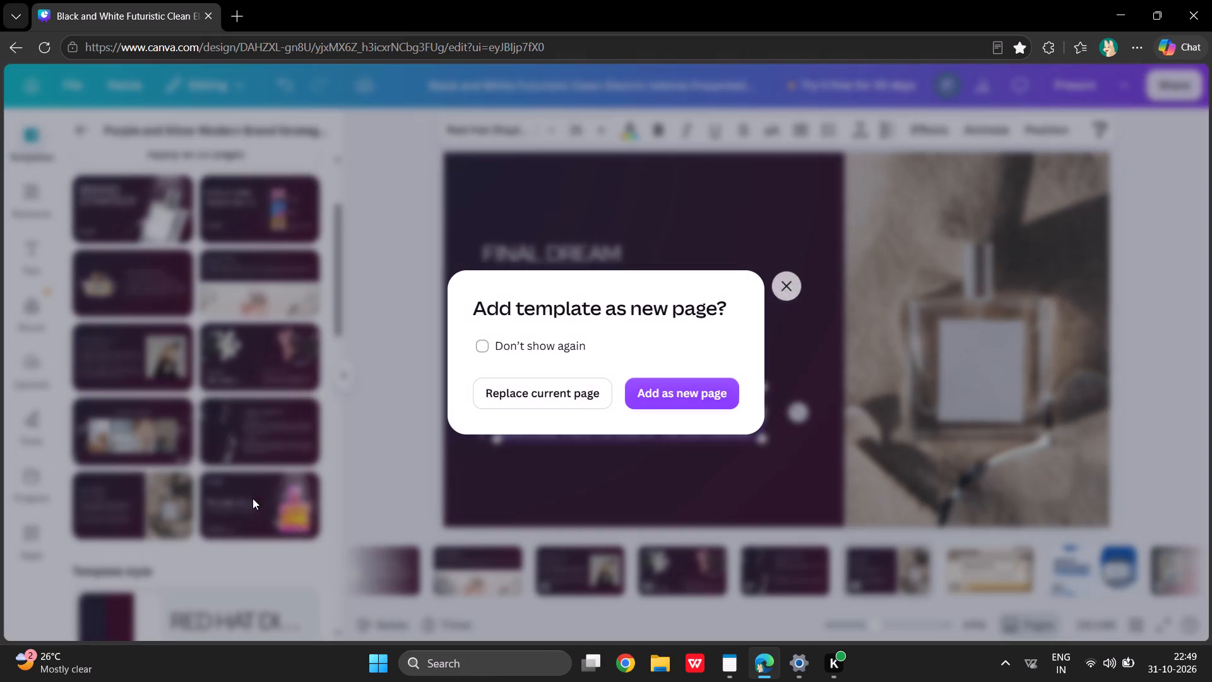
pyautogui.click(696, 393)
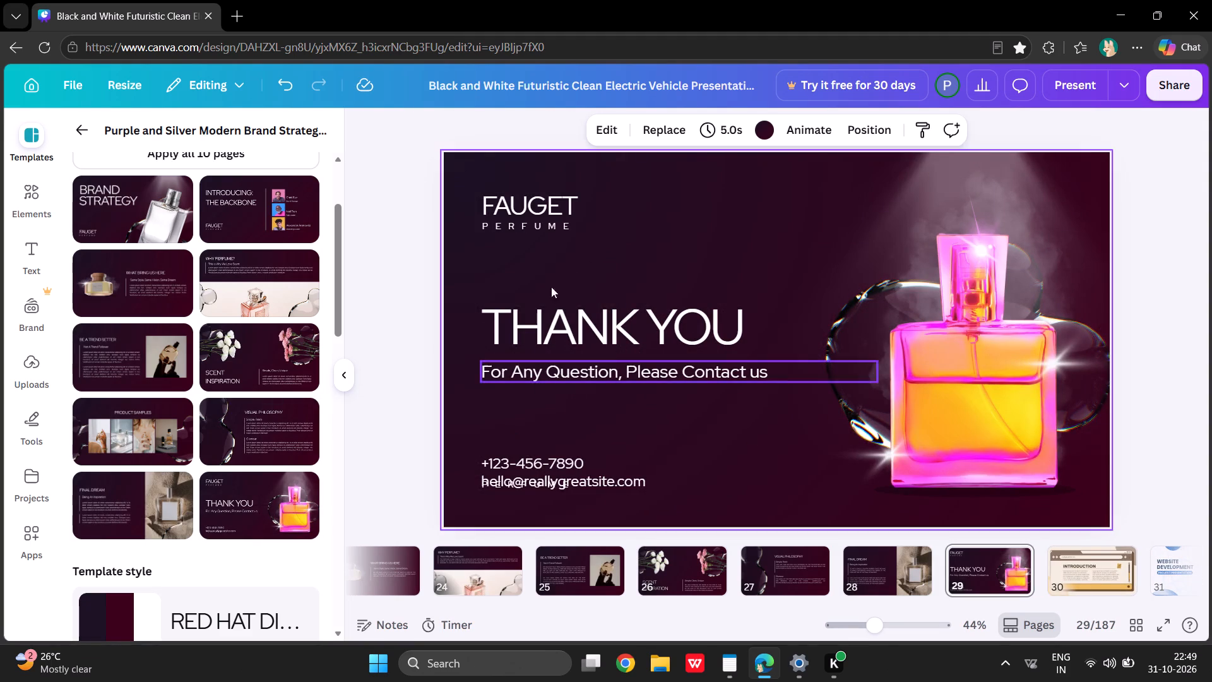
# Open the "FAUGET" brand name on the "Thank You" page for editing.
pyautogui.doubleClick(536, 205)
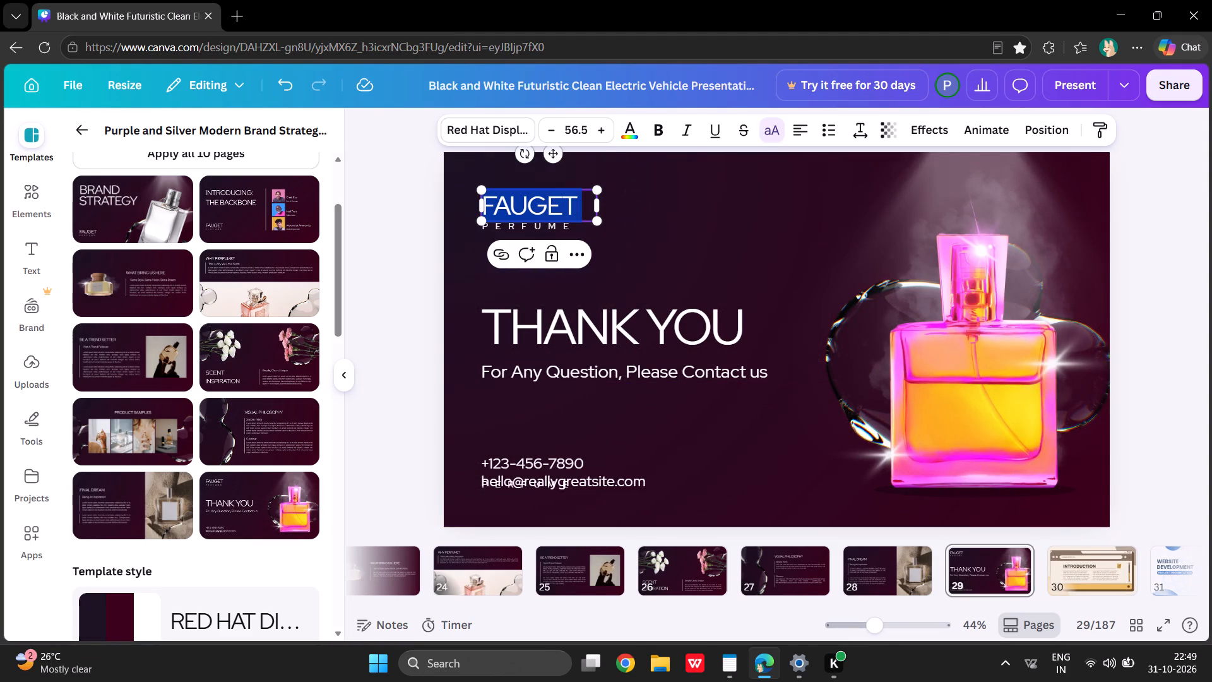
# Replace the "FAUGET" brand name on the "Thank You" page with "OLGA".
pyautogui.press('BackSpace')
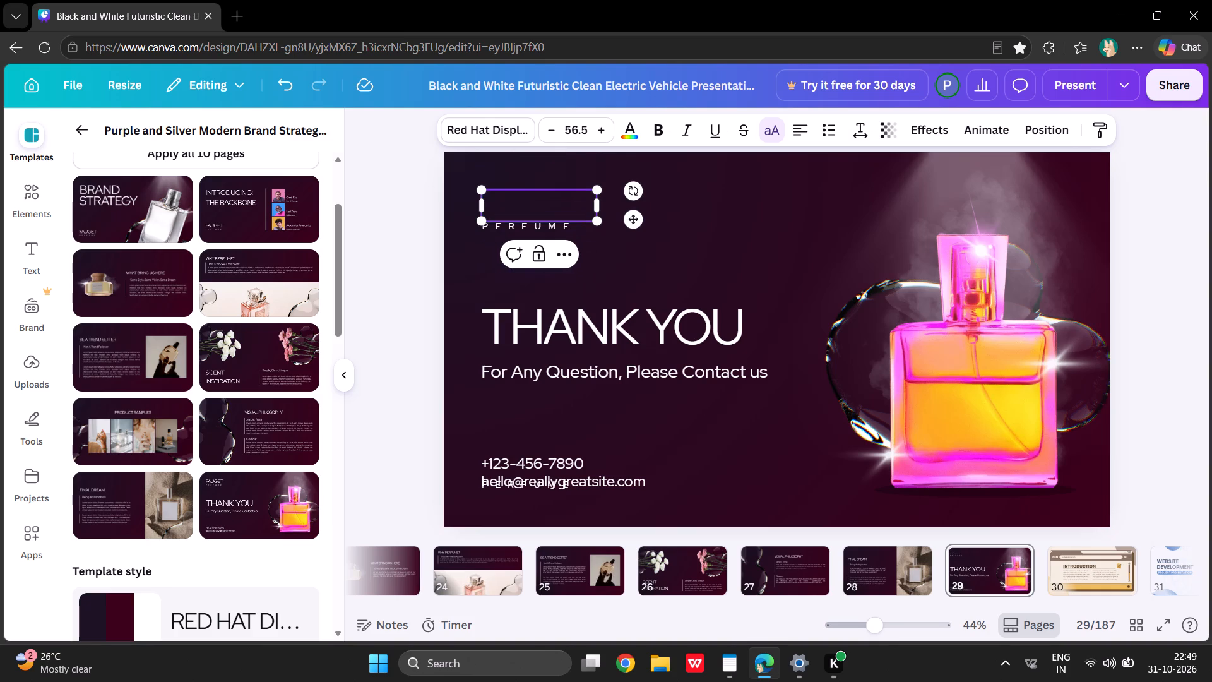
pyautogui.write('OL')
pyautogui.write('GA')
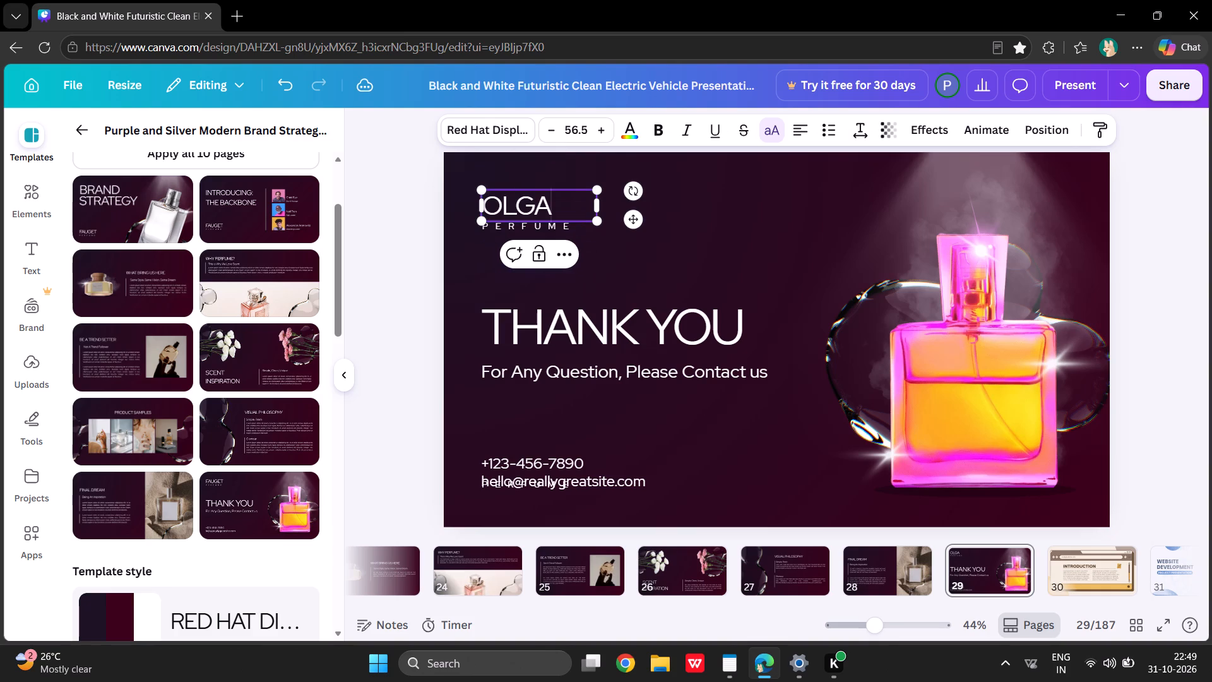
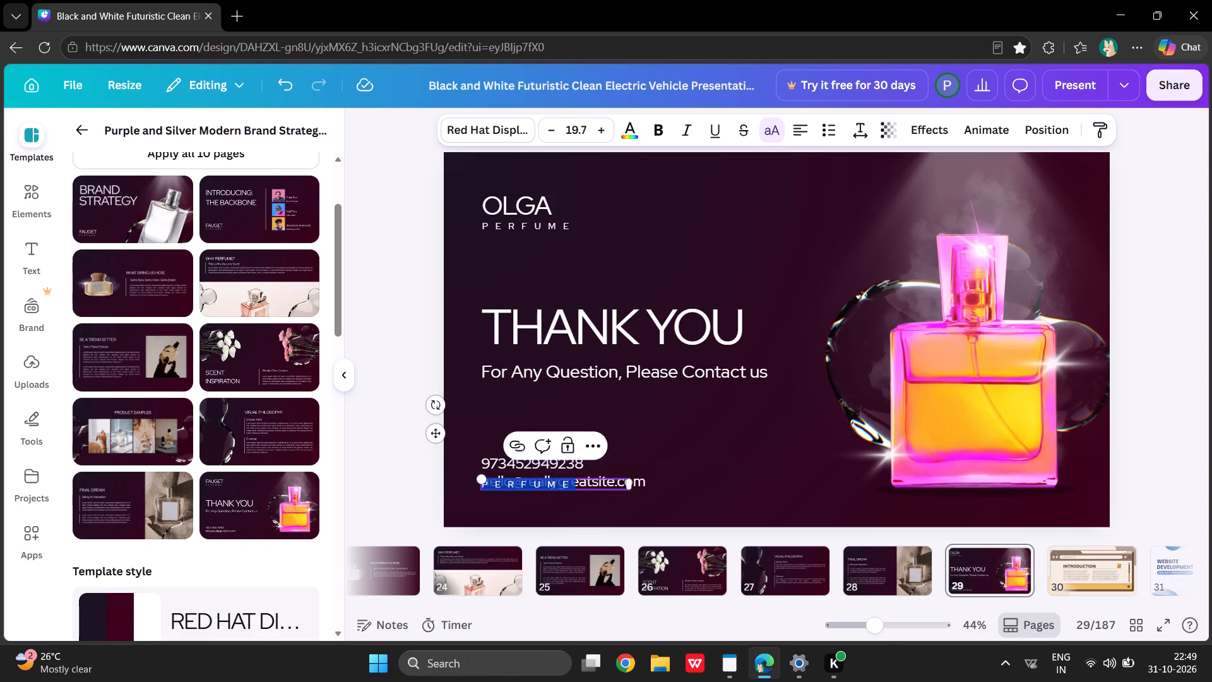
# Remove the extra "PERFUME" text overlapping the email line on the "Thank You" page.
pyautogui.press('BackSpace')
pyautogui.doubleClick(559, 479)
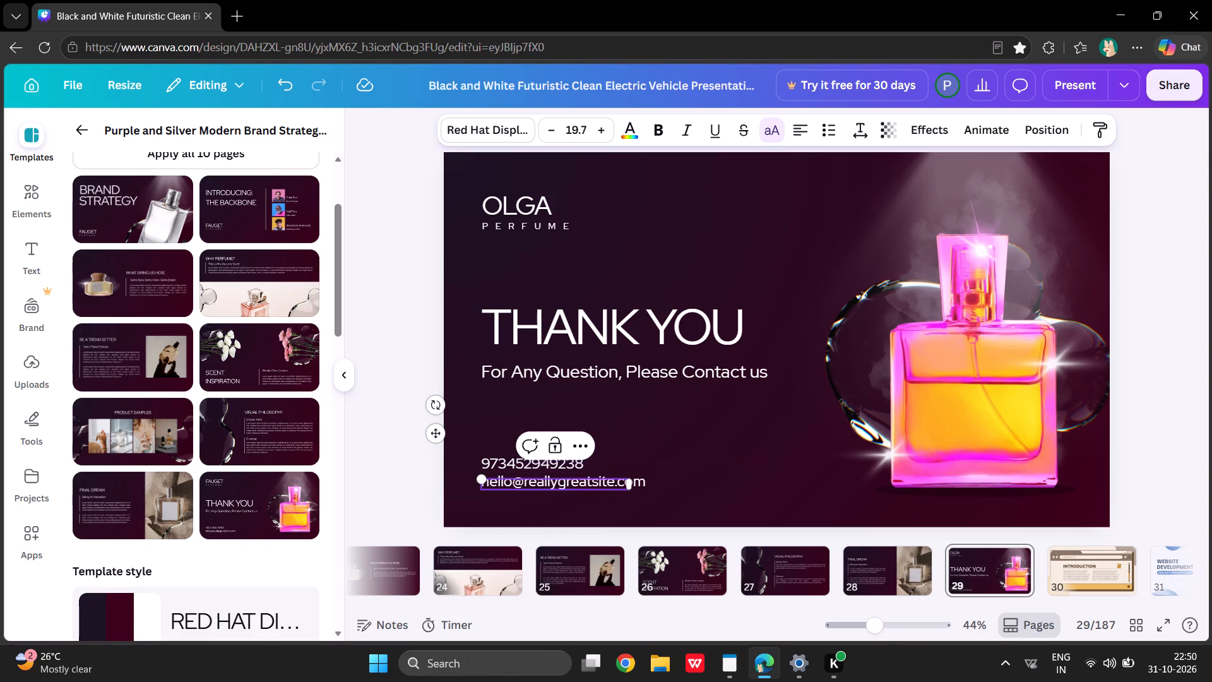
pyautogui.click(637, 487)
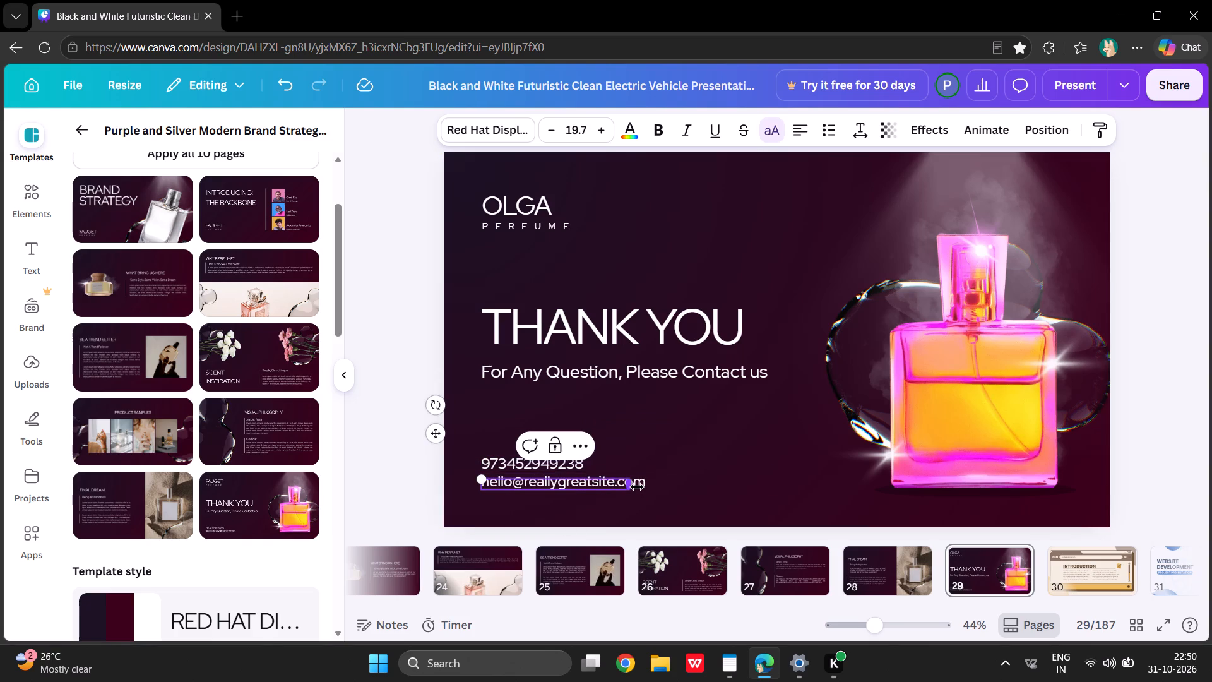
pyautogui.press('Escape')
# Replace the placeholder email address on the "Thank You" page with text starting "WWW".
pyautogui.doubleClick(635, 479)
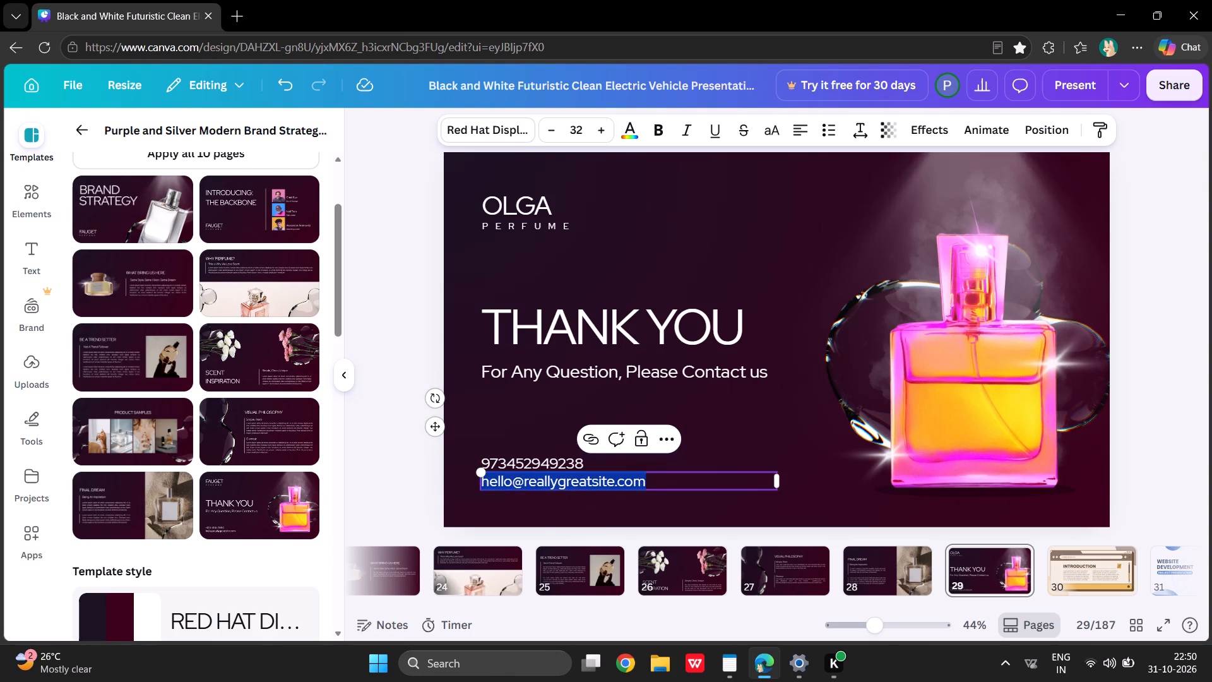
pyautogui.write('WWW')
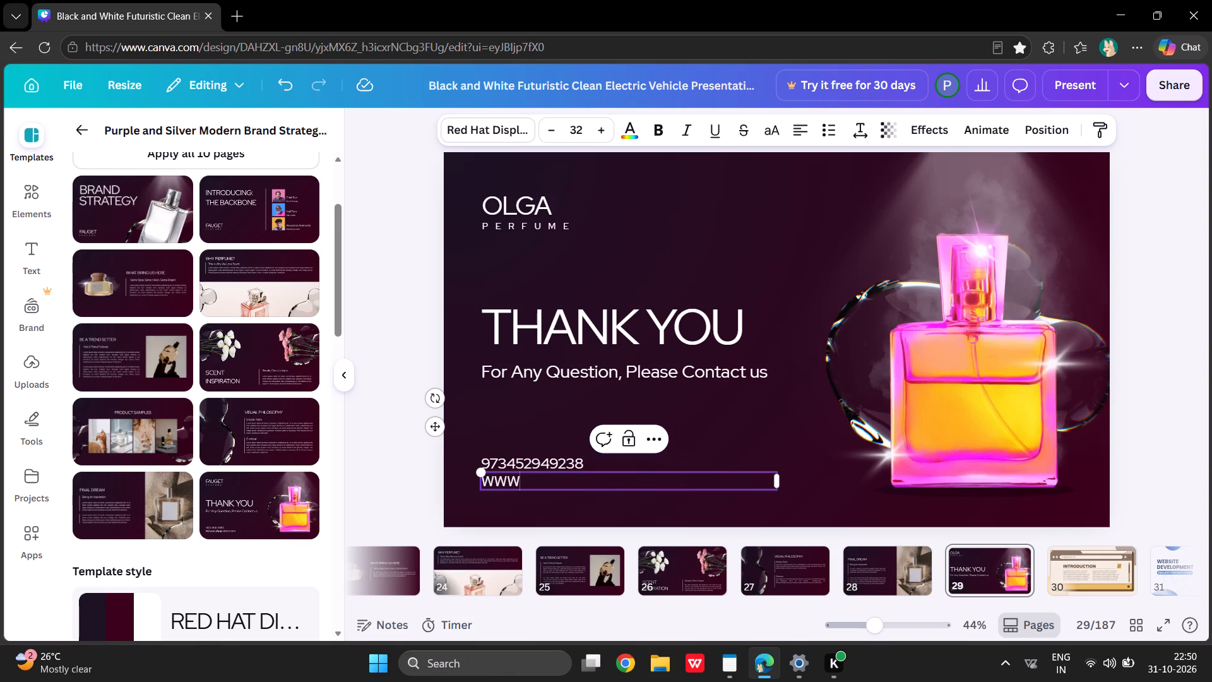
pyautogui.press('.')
pyautogui.write('OLGA')
pyautogui.write('PERFUME.COM')
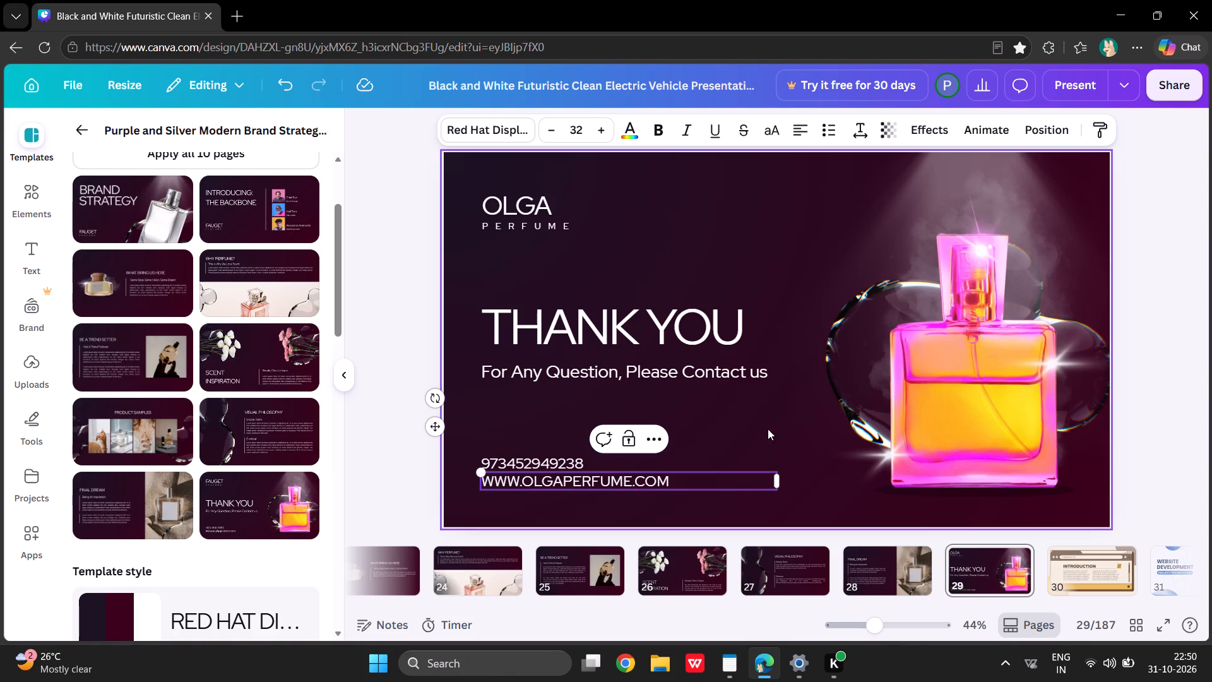
# Add the "Website Developer" cover from the Cyan Black Simple Modern Website Developer template as a new page after page 29.
pyautogui.click(79, 124)
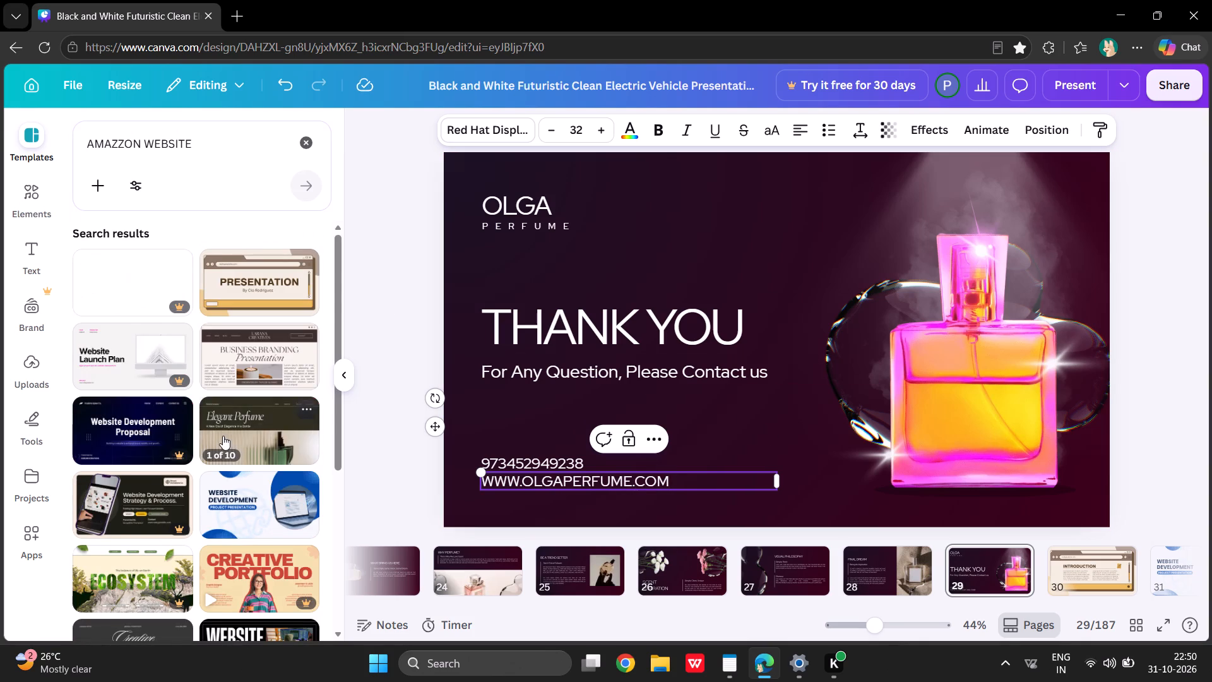
pyautogui.scroll(-4, 223, 436)
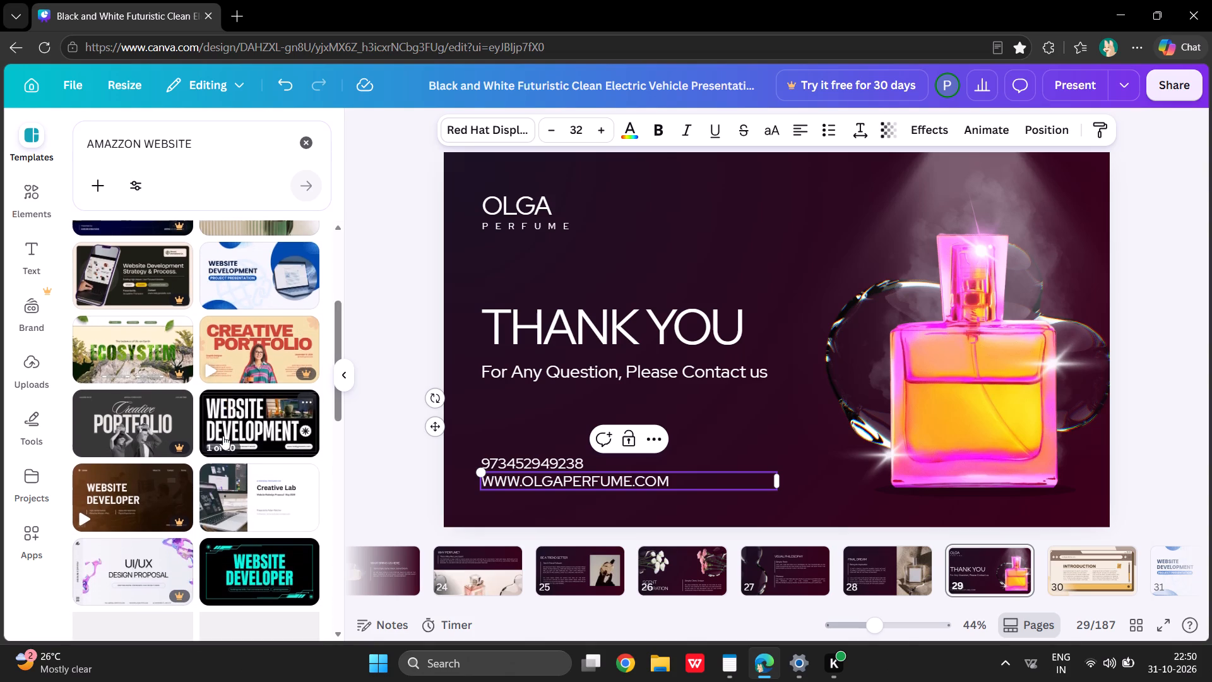
pyautogui.scroll(-4, 223, 436)
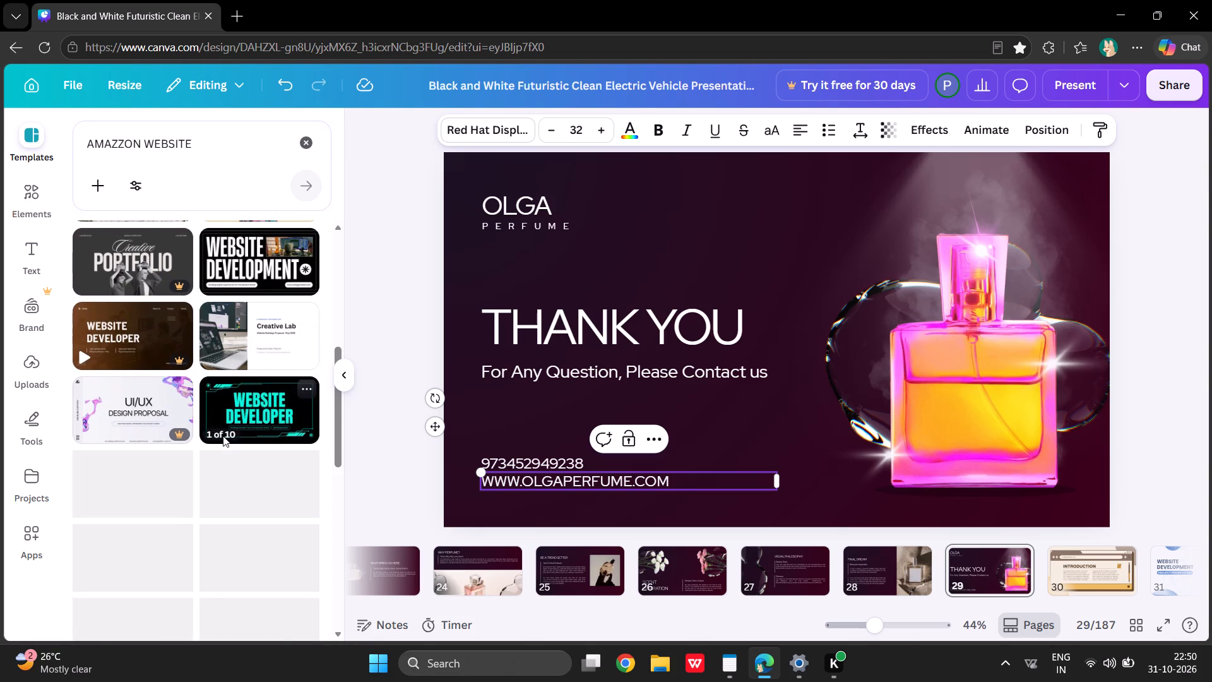
pyautogui.click(236, 419)
pyautogui.click(164, 365)
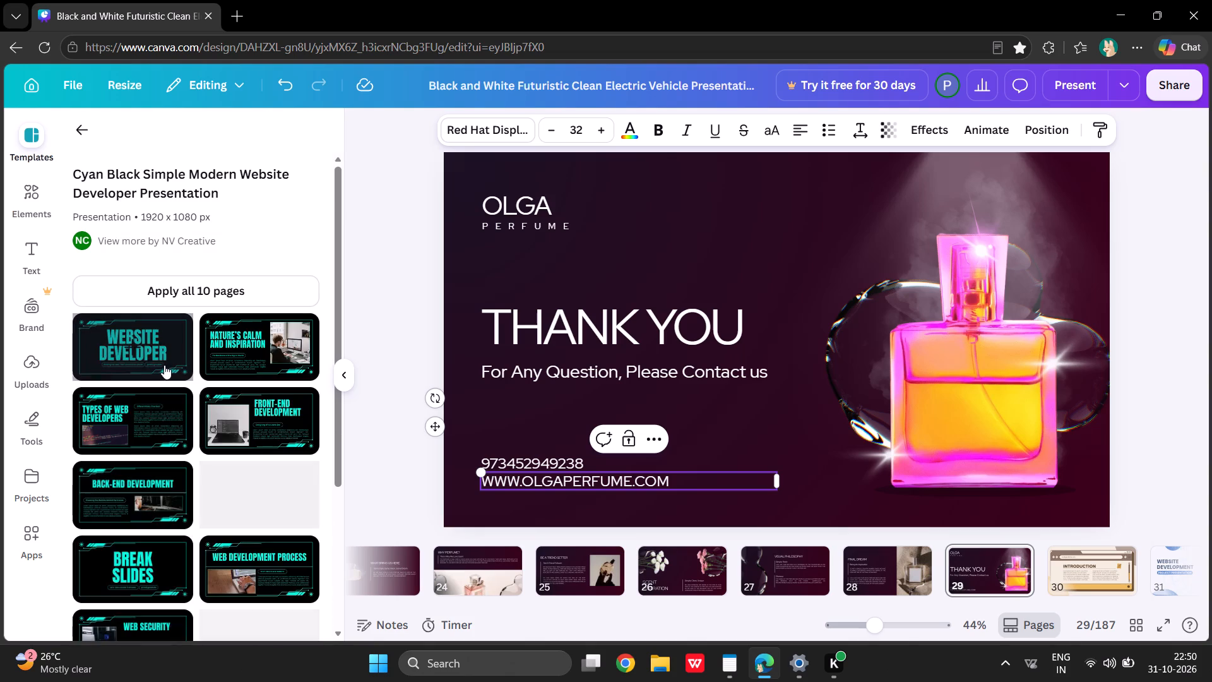
pyautogui.click(729, 388)
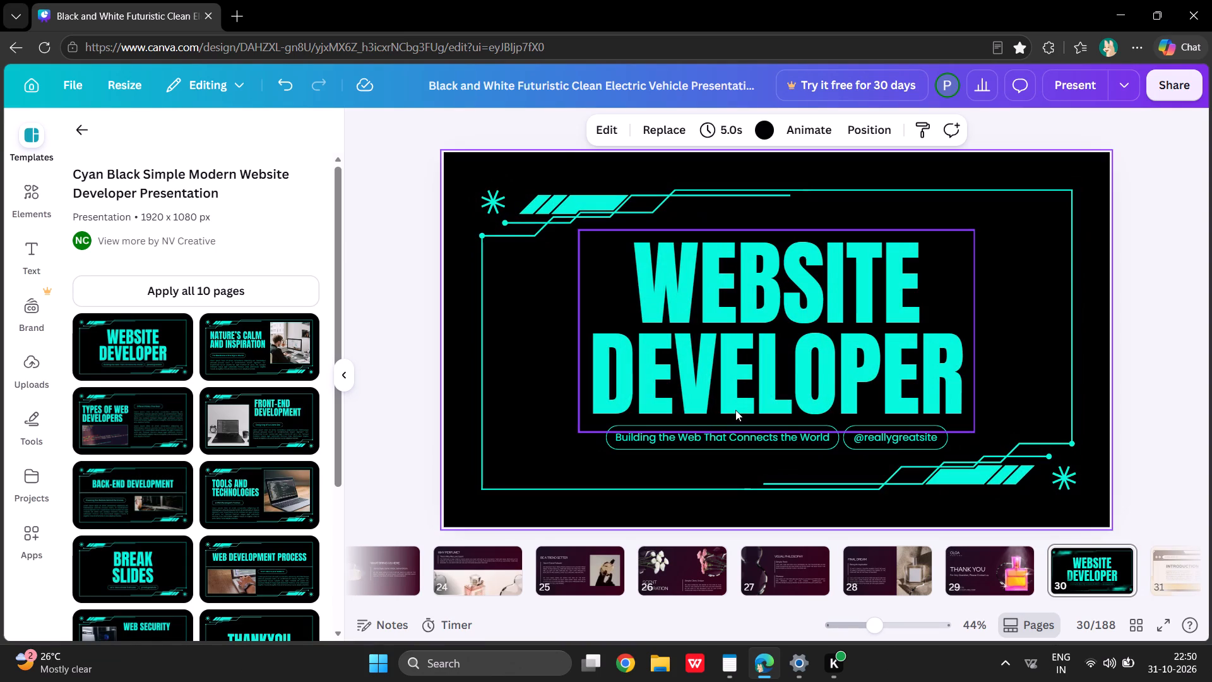
# Move the "WEBSITE DEVELOPER" heading slightly up and left, keeping it just above the tagline.
pyautogui.moveTo(735, 410); pyautogui.dragTo(744, 366)
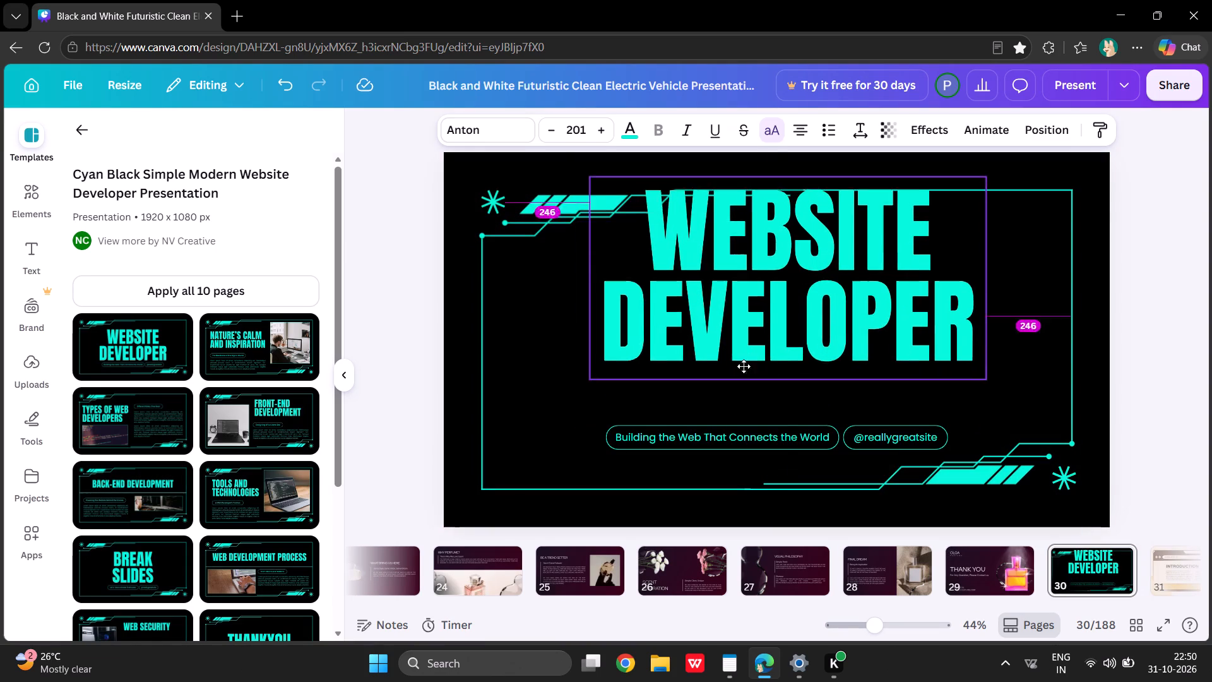
pyautogui.moveTo(744, 366); pyautogui.dragTo(768, 380)
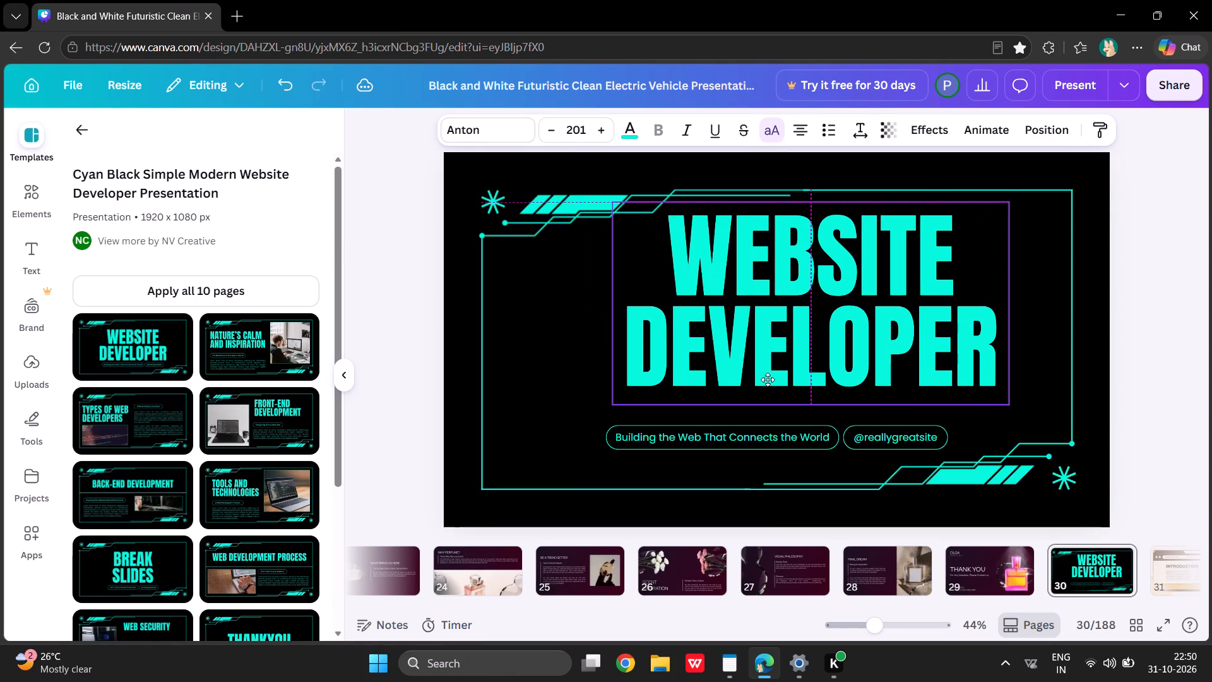
pyautogui.moveTo(768, 380); pyautogui.dragTo(730, 395)
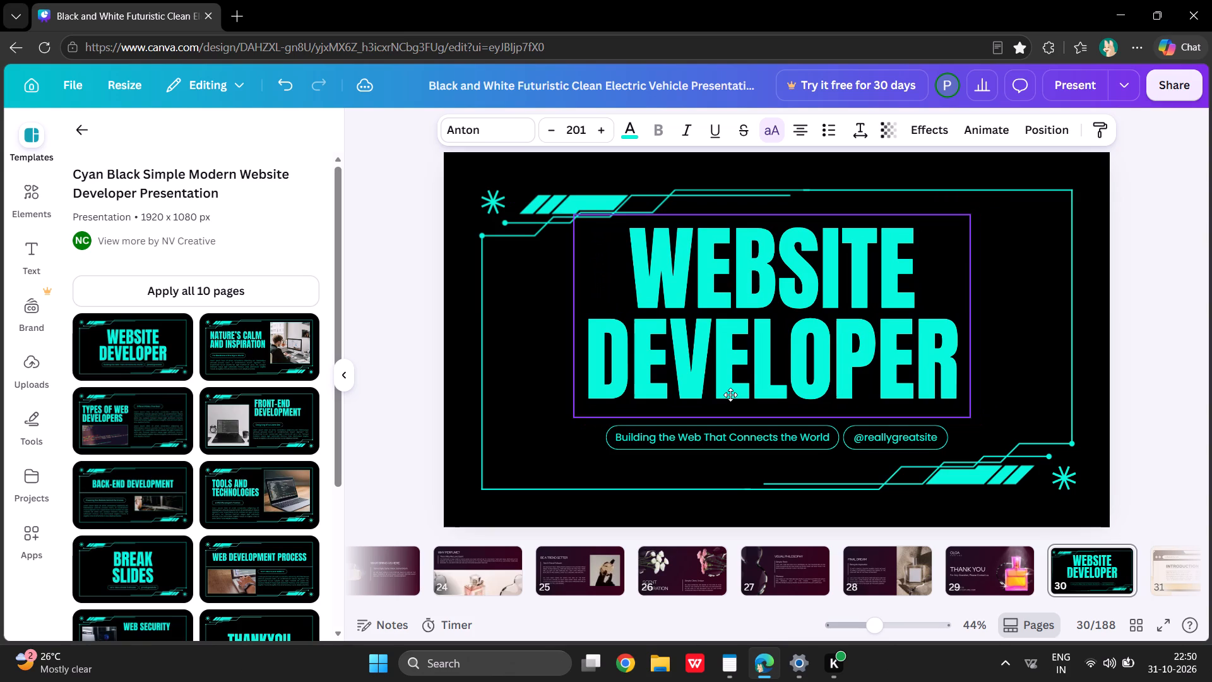
pyautogui.moveTo(730, 395); pyautogui.dragTo(730, 393)
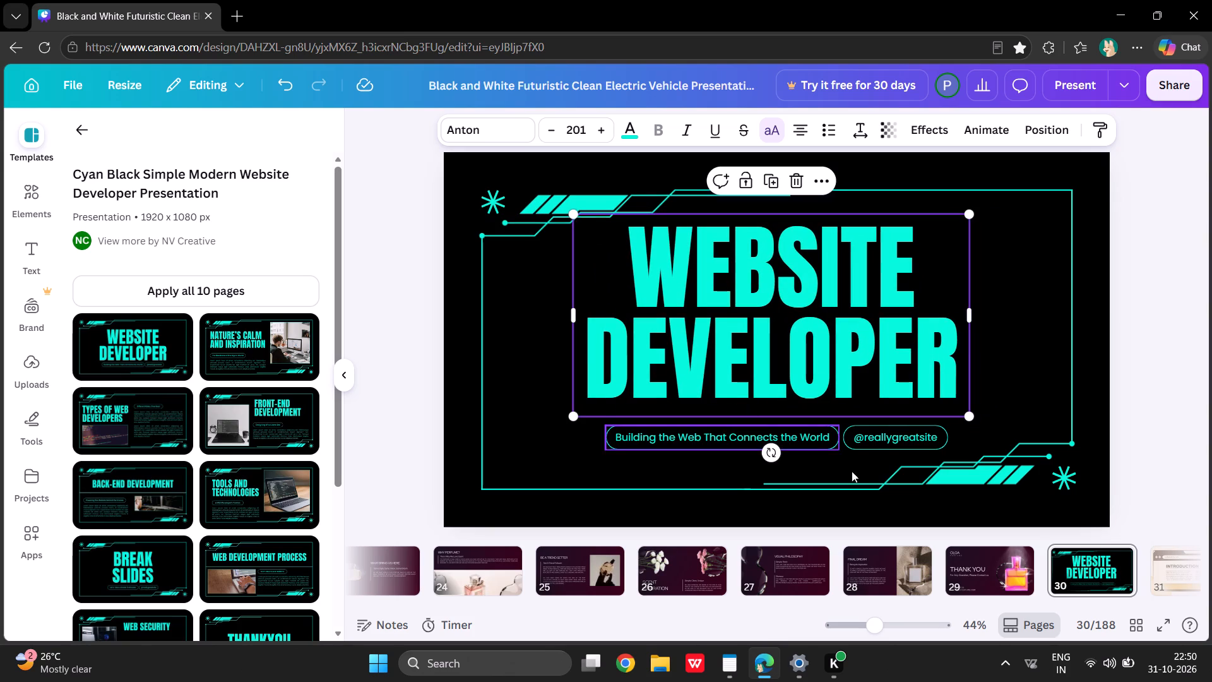
pyautogui.doubleClick(876, 440)
pyautogui.tripleClick(876, 440)
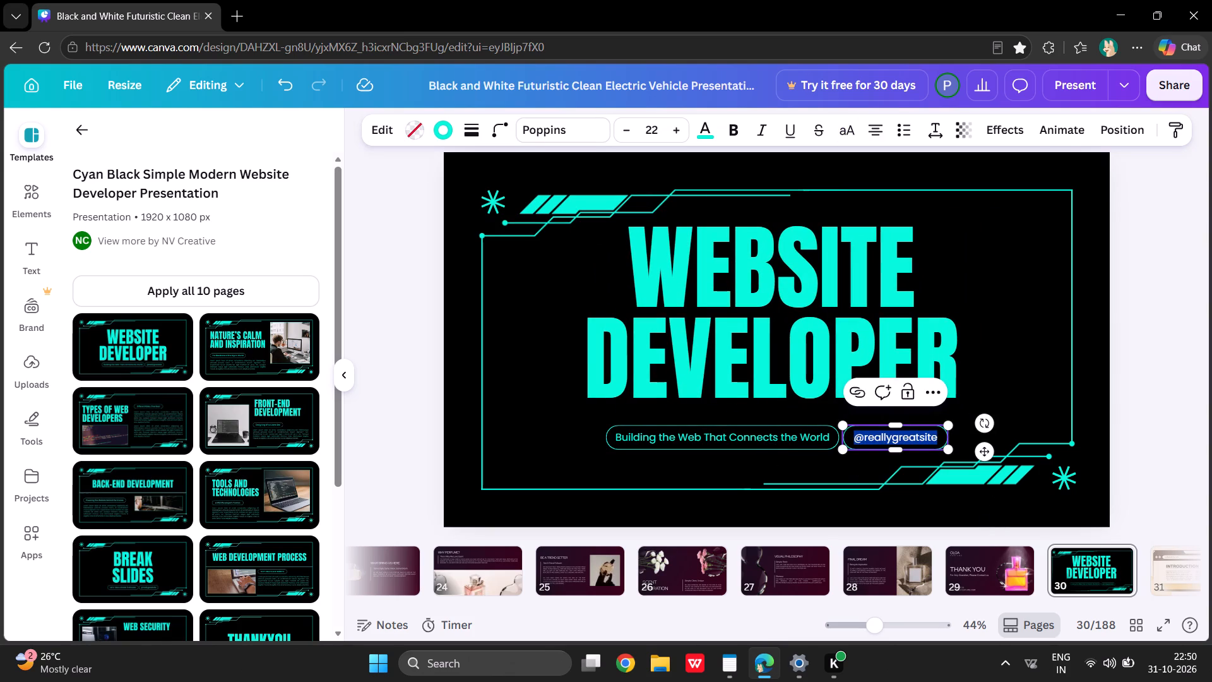
pyautogui.hotkey('shift', '@')
pyautogui.press('BackSpace')
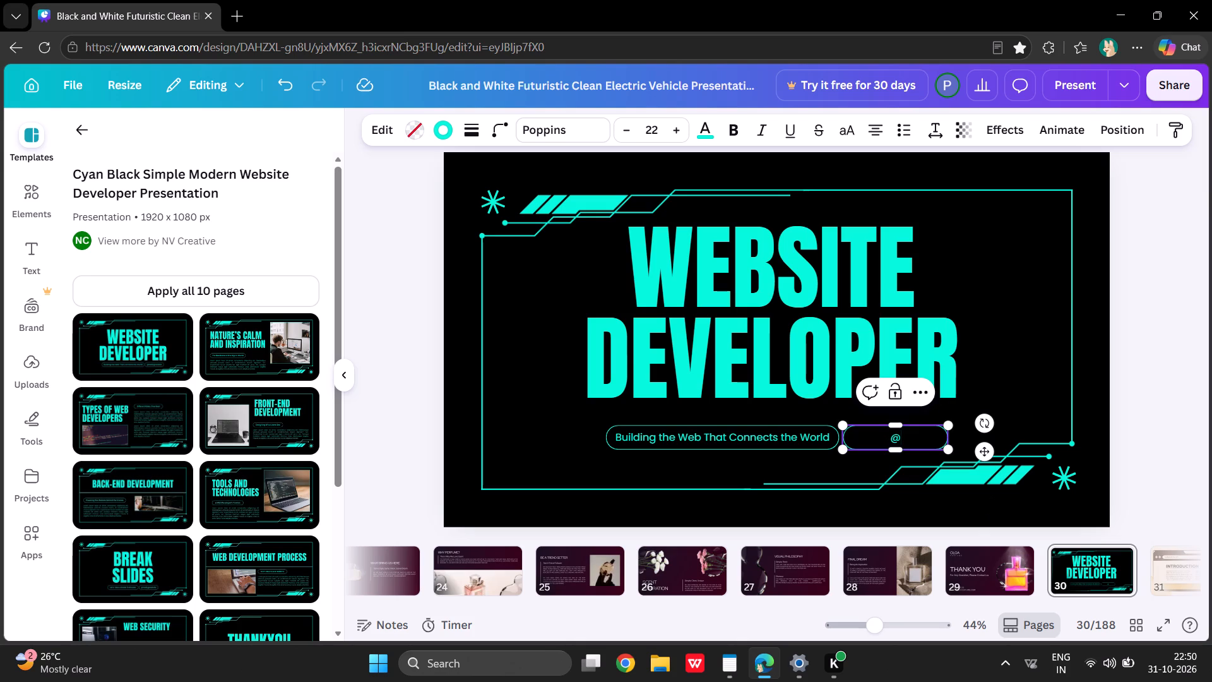
pyautogui.write('PR')
pyautogui.write('OSAC')
pyautogui.write('DEV')
pyautogui.write('.CO')
pyautogui.press('m')
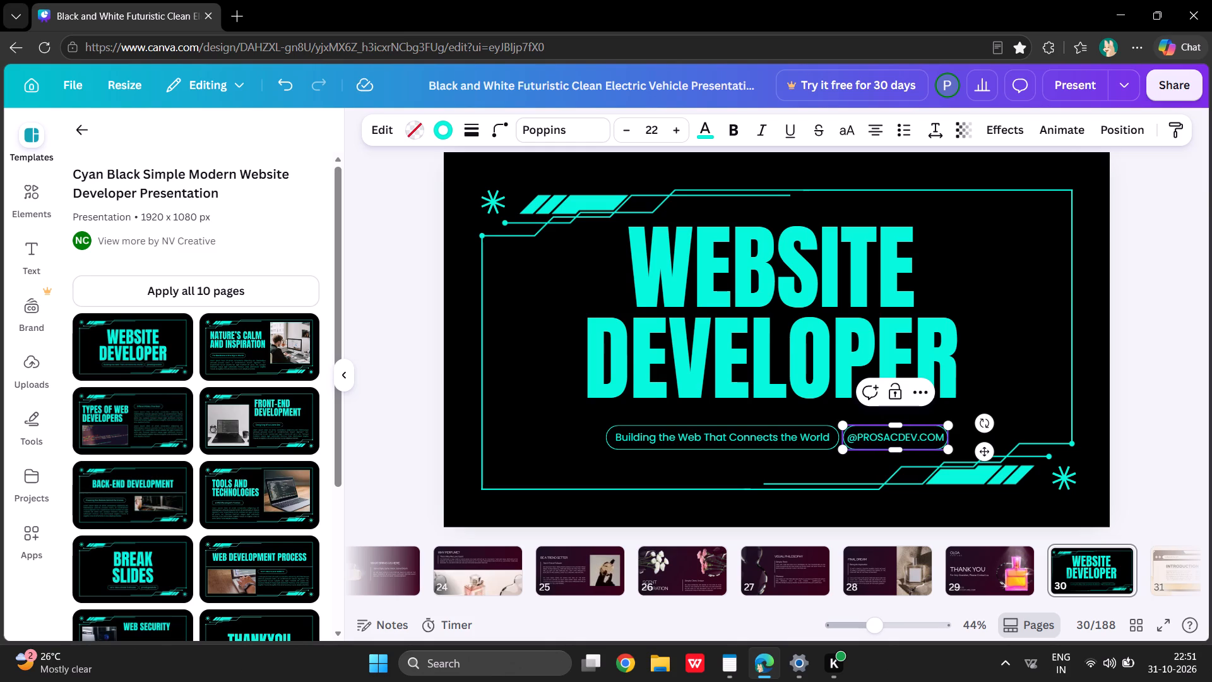
# Add the "Nature's Calm and Inspiration" template as a new page after page 30.
pyautogui.click(258, 351)
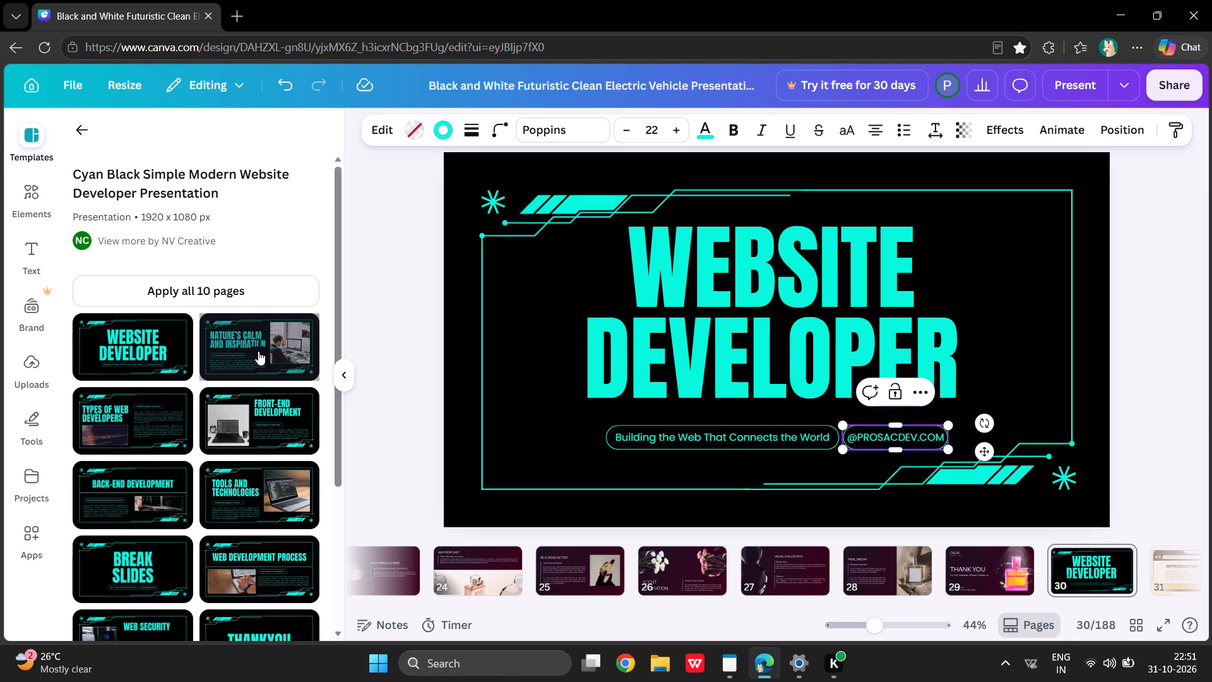